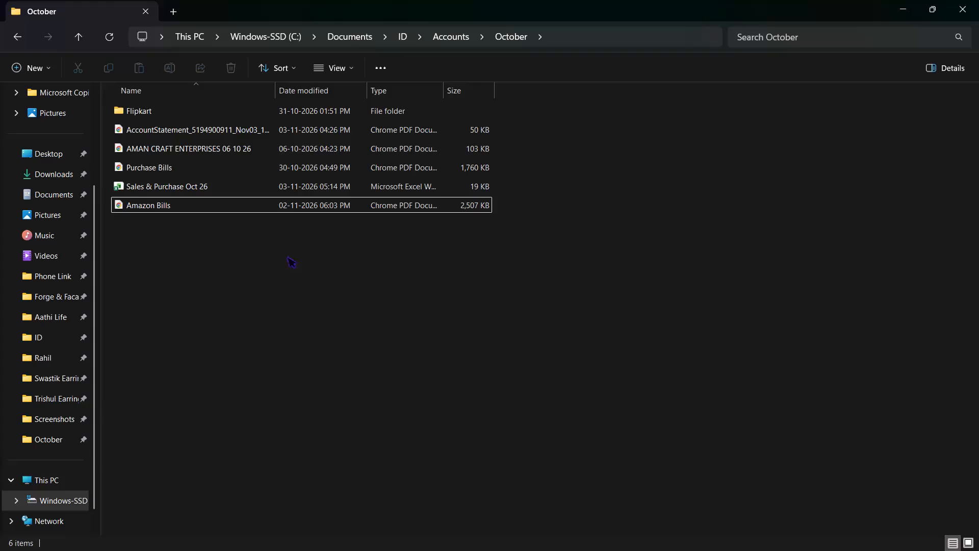
Go from the October folder up to its parent Accounts folder.
left_click(218, 253)
left_click(451, 39)
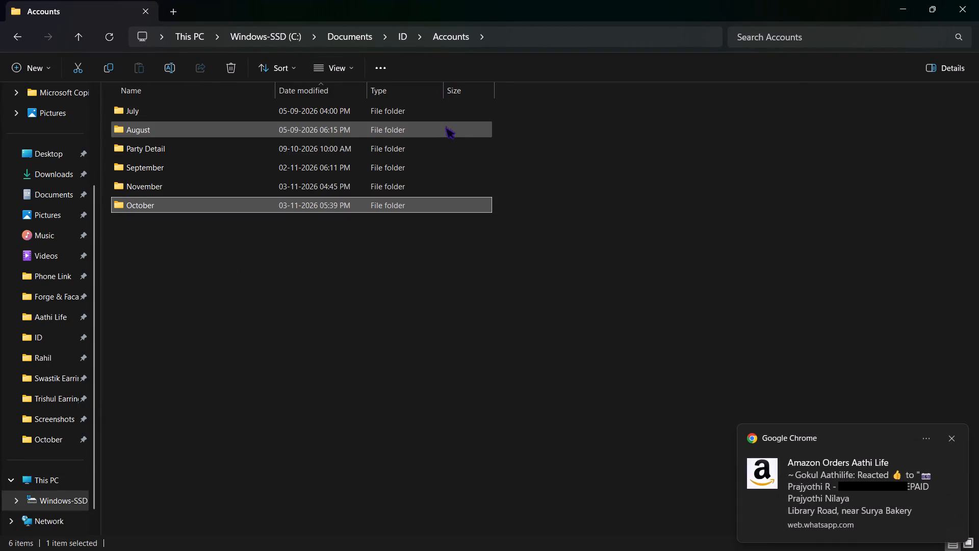
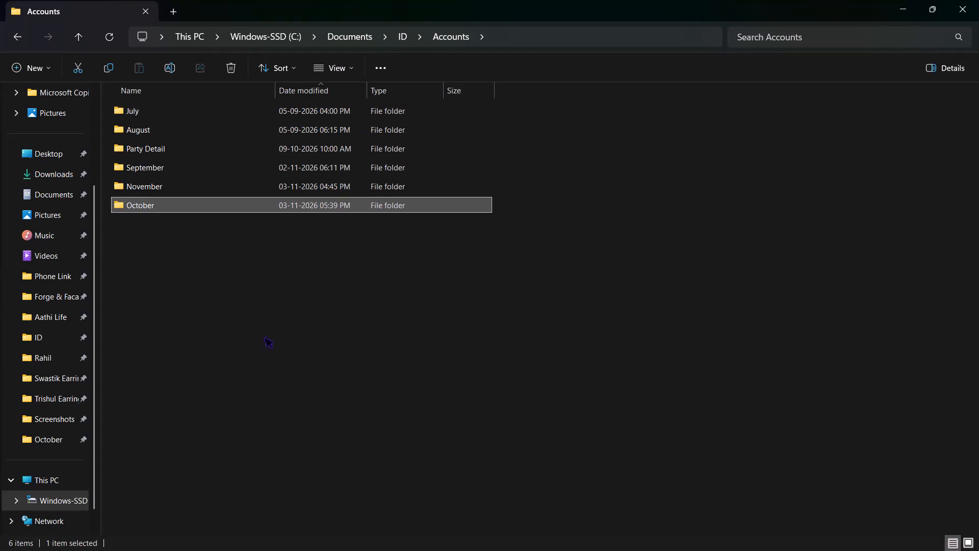
Copy the Ecom Orders workbook from the September folder into the October folder.
left_click(142, 298)
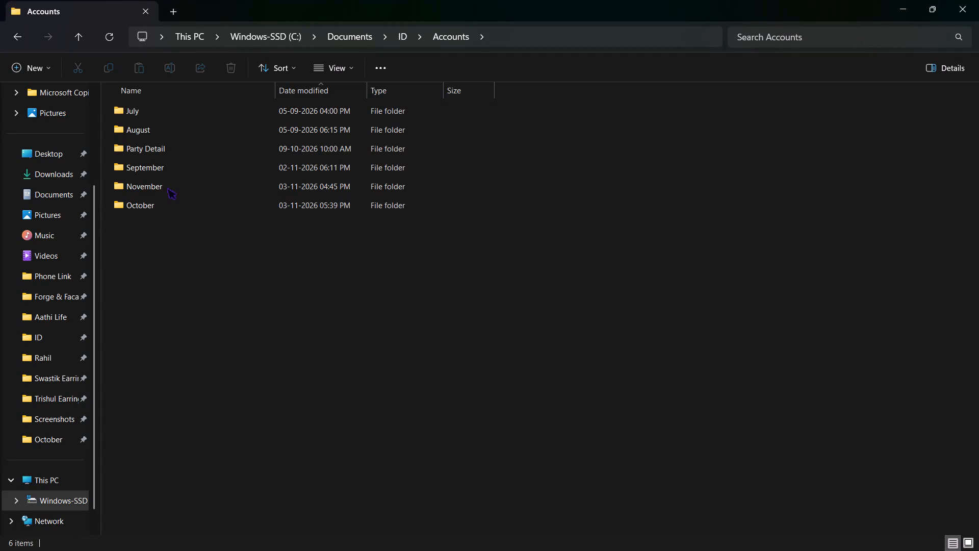
double_click(188, 167)
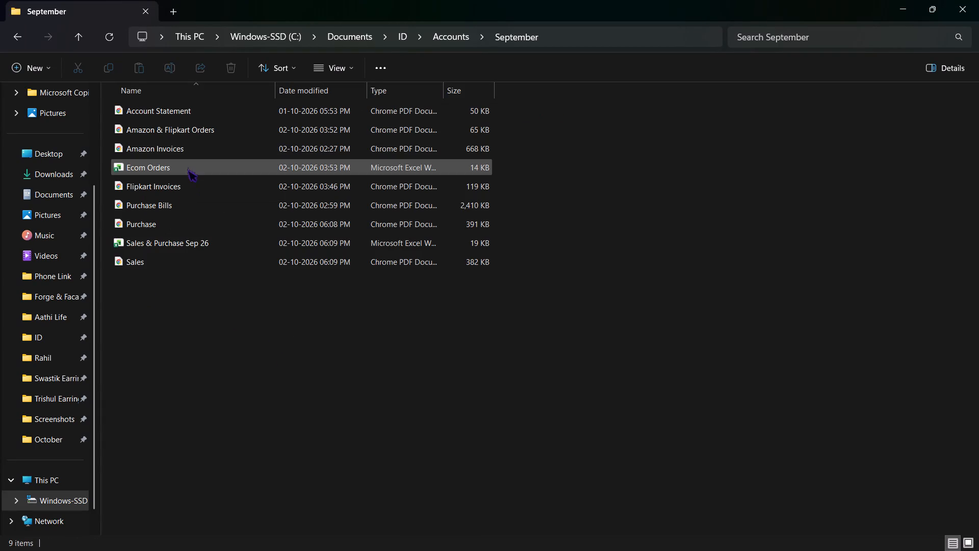
left_click(184, 171)
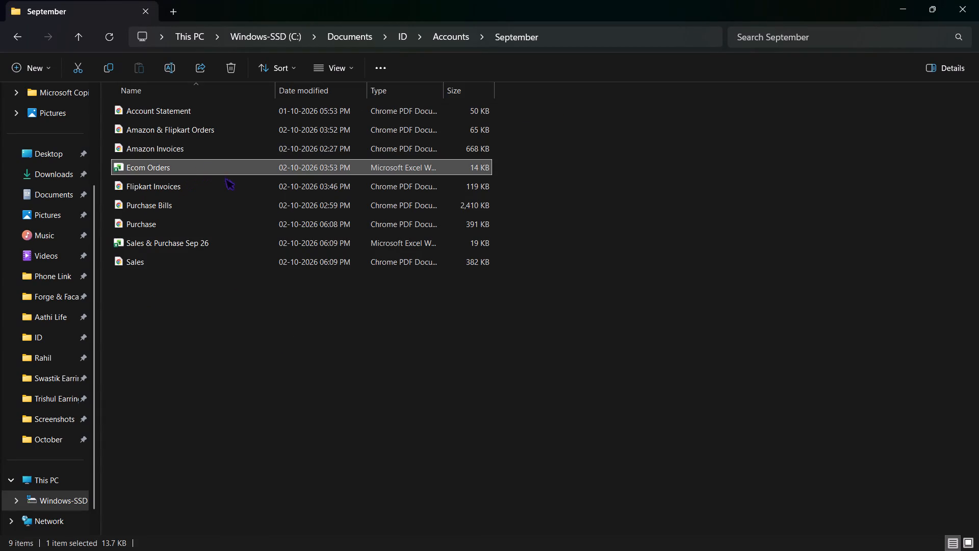
key("ctrl+c")
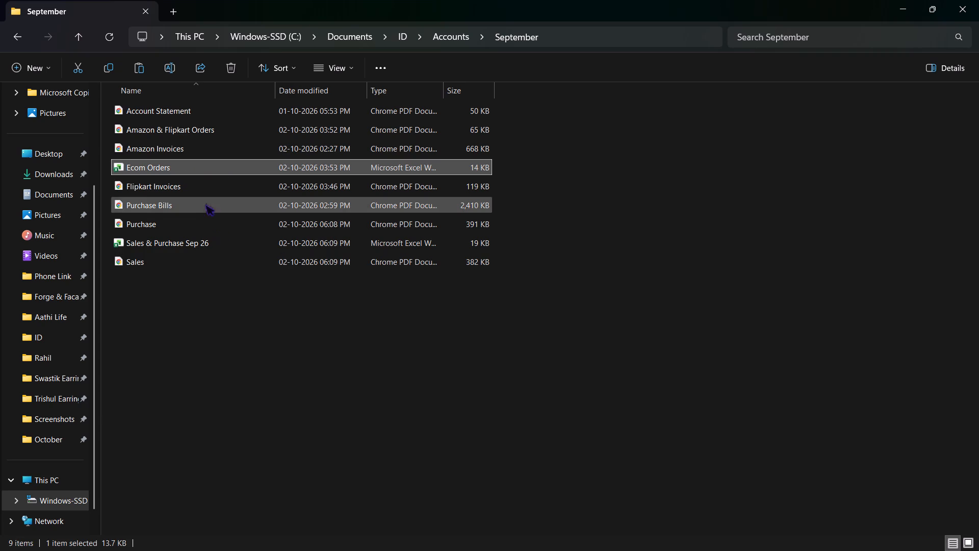
left_click(442, 37)
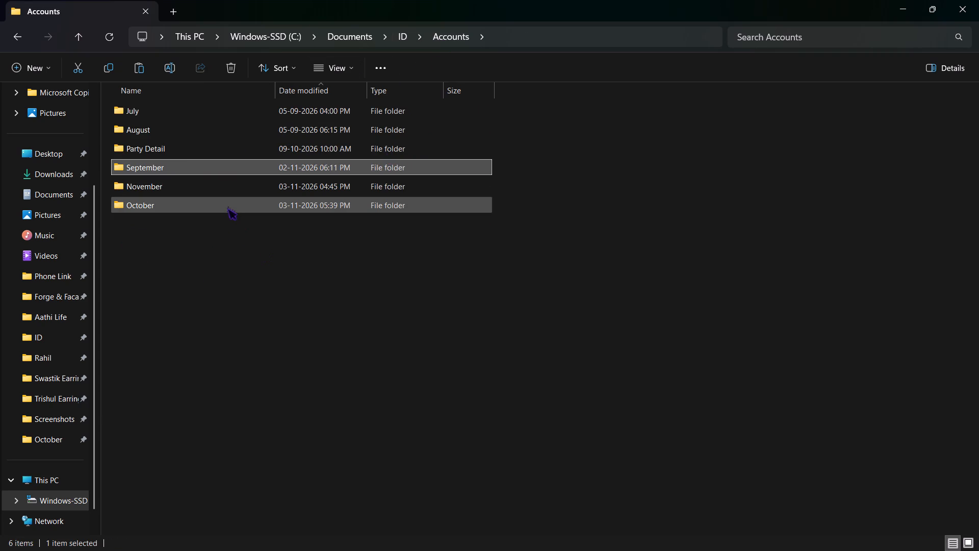
double_click(227, 203)
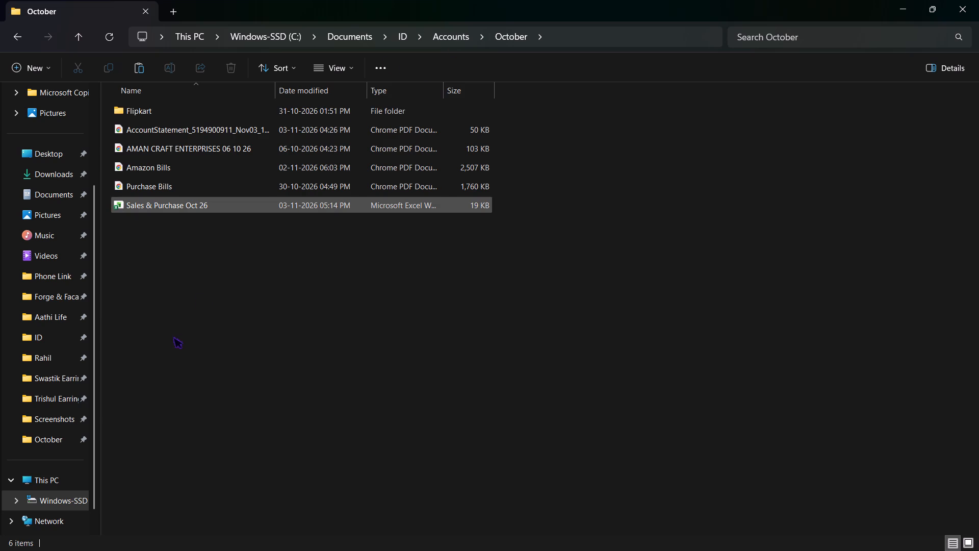
key("ctrl+v")
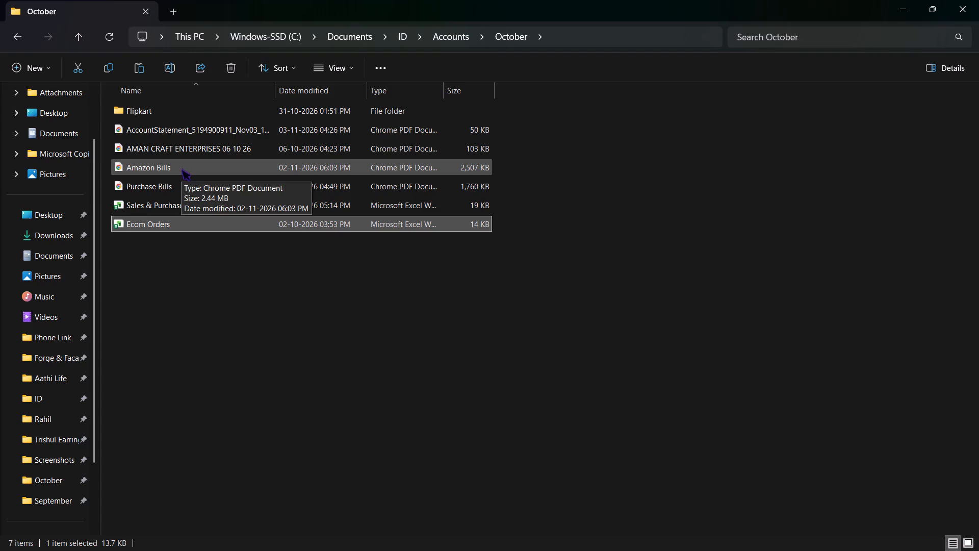
Check the contents of the Flipkart subfolder and return to the October folder.
double_click(200, 114)
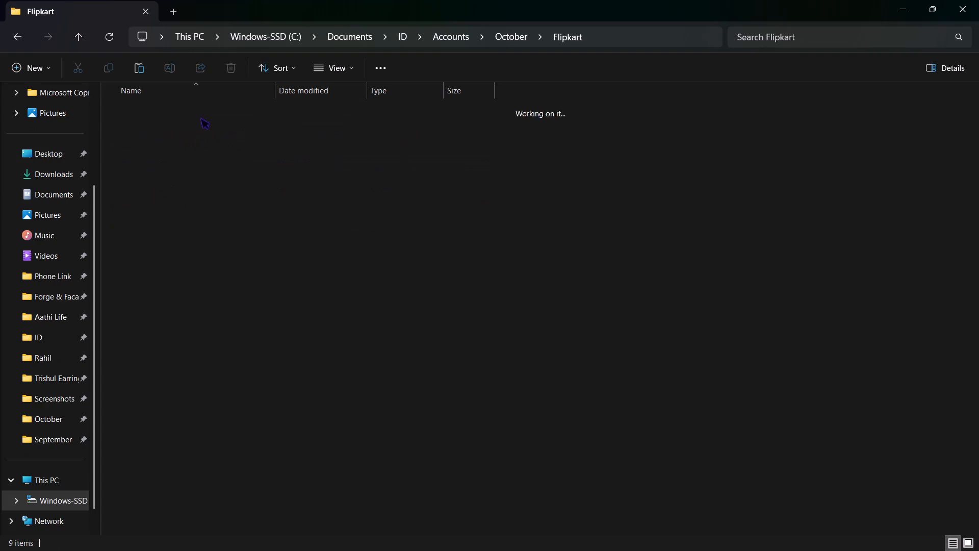
left_click(266, 367)
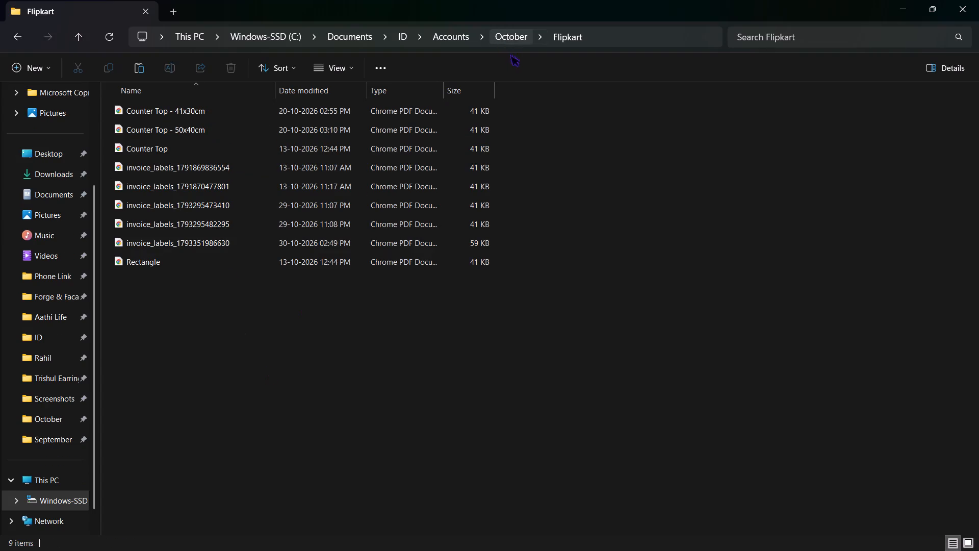
left_click(509, 32)
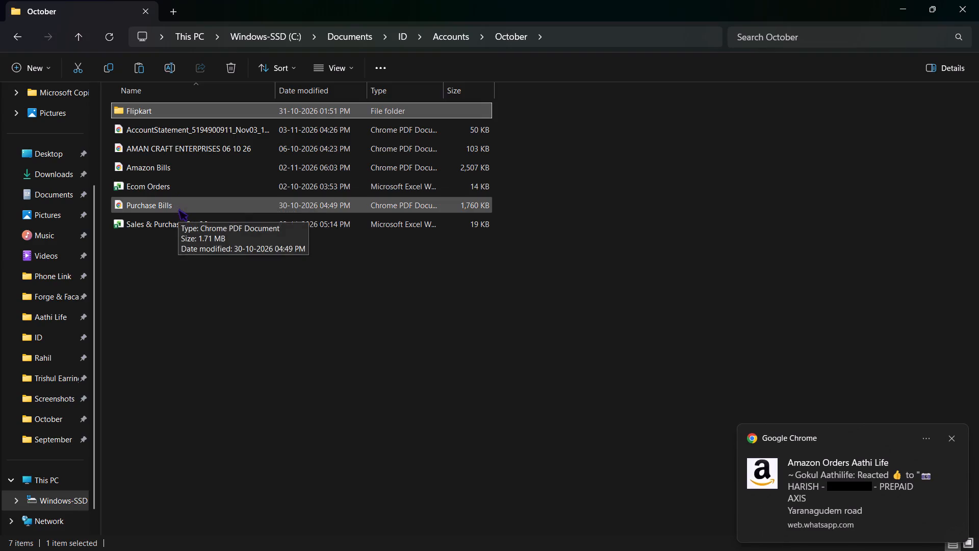
Open the copied Ecom Orders workbook from the October folder.
left_click_drag(162, 328, 165, 293)
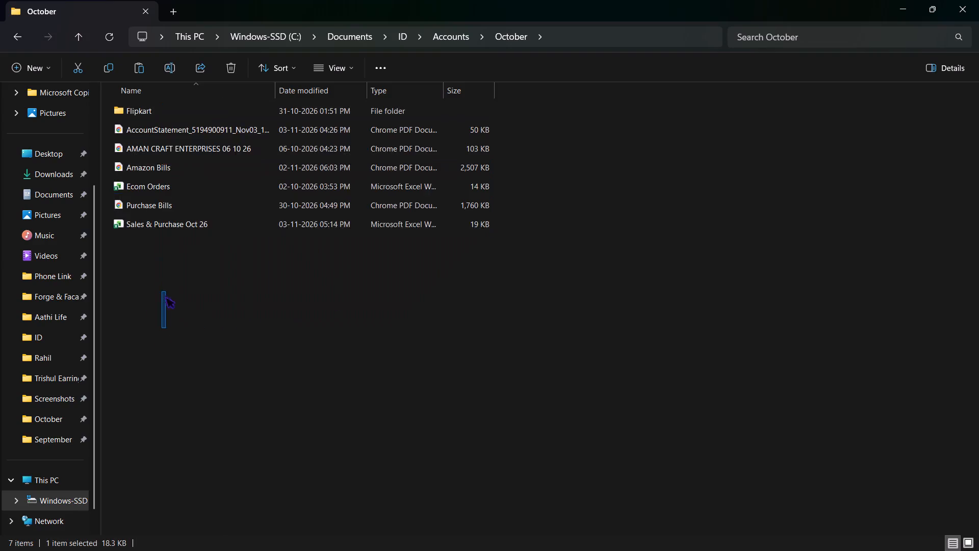
left_click_drag(165, 293, 337, 274)
left_click(196, 280)
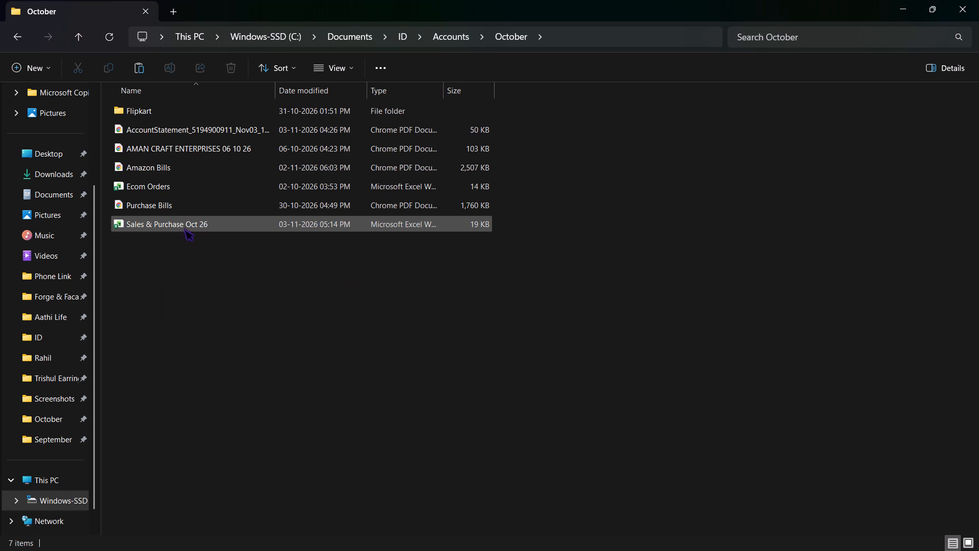
double_click(189, 184)
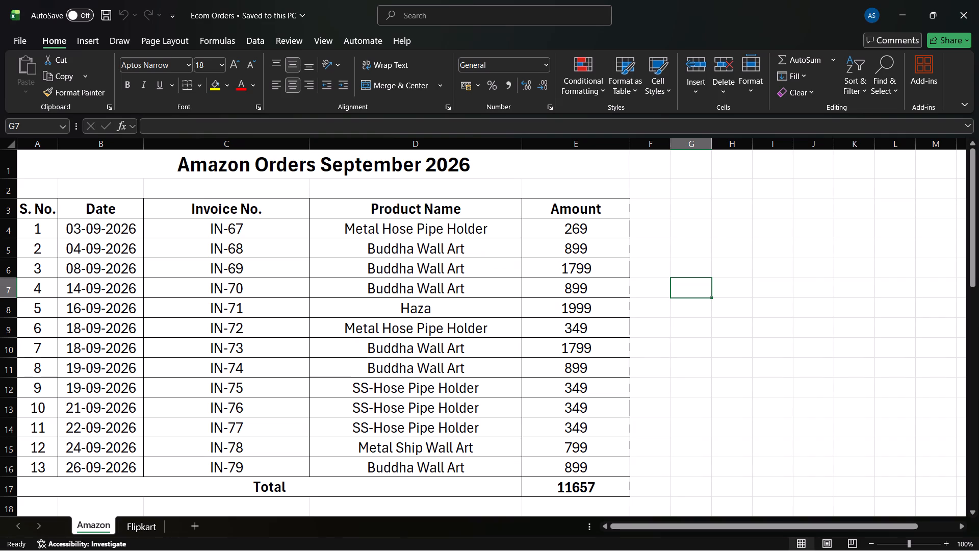
Examine the title, columns and order rows of the Amazon sheet in the Ecom Orders workbook.
scroll(176, 263, "up", 5)
left_click(104, 229)
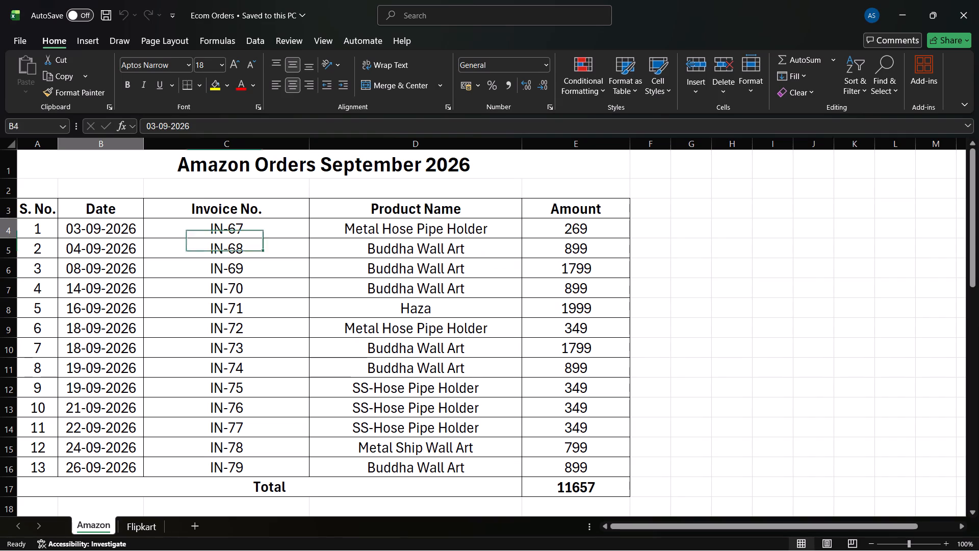
left_click(124, 154)
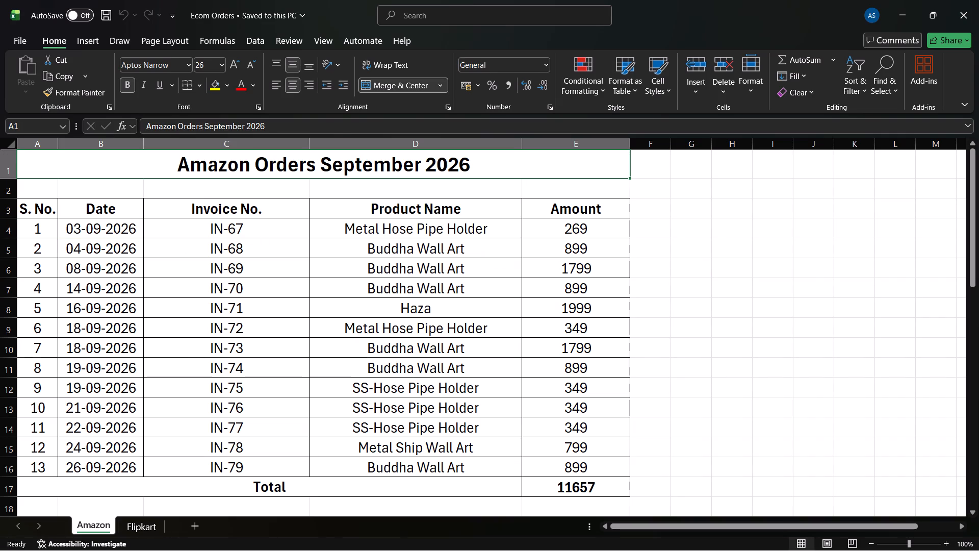
left_click(704, 211)
left_click_drag(697, 183, 706, 204)
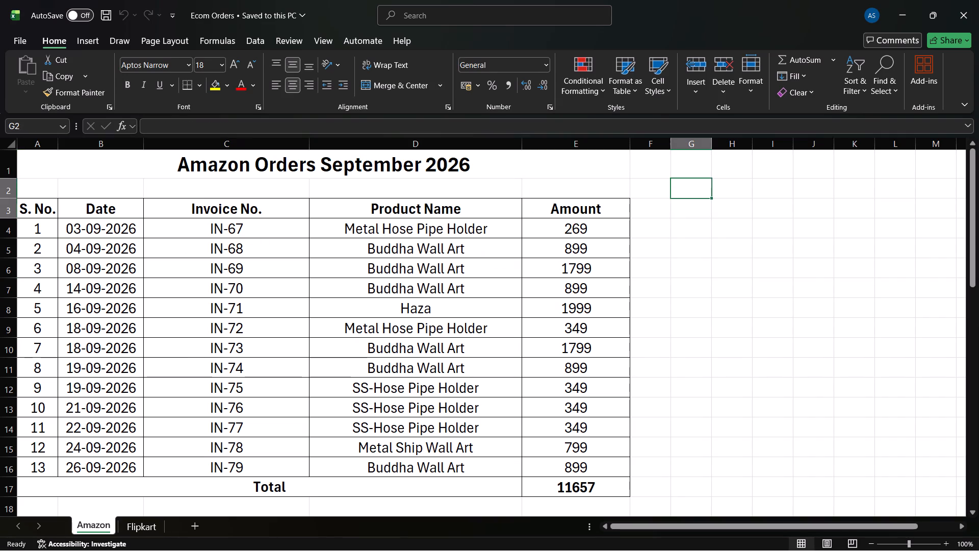
left_click_drag(706, 204, 724, 325)
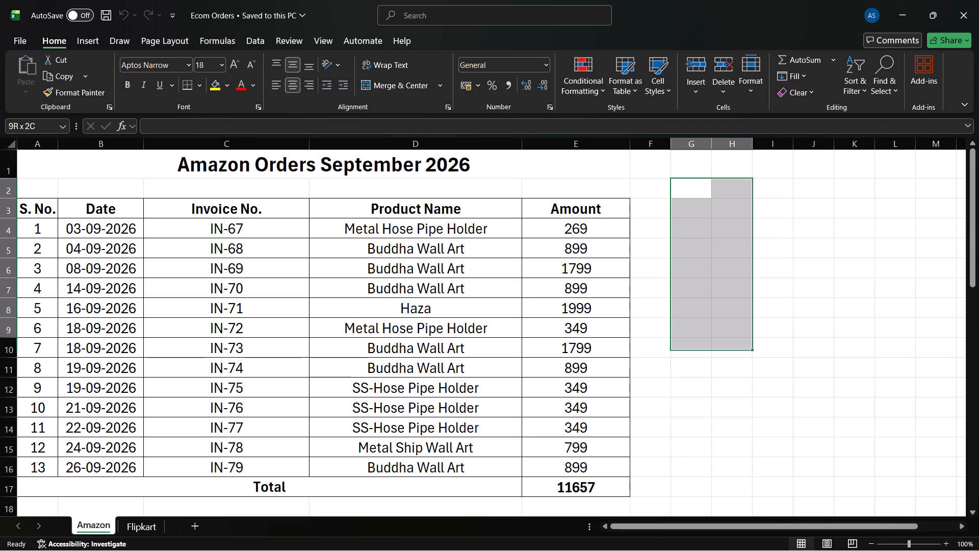
left_click_drag(724, 325, 692, 347)
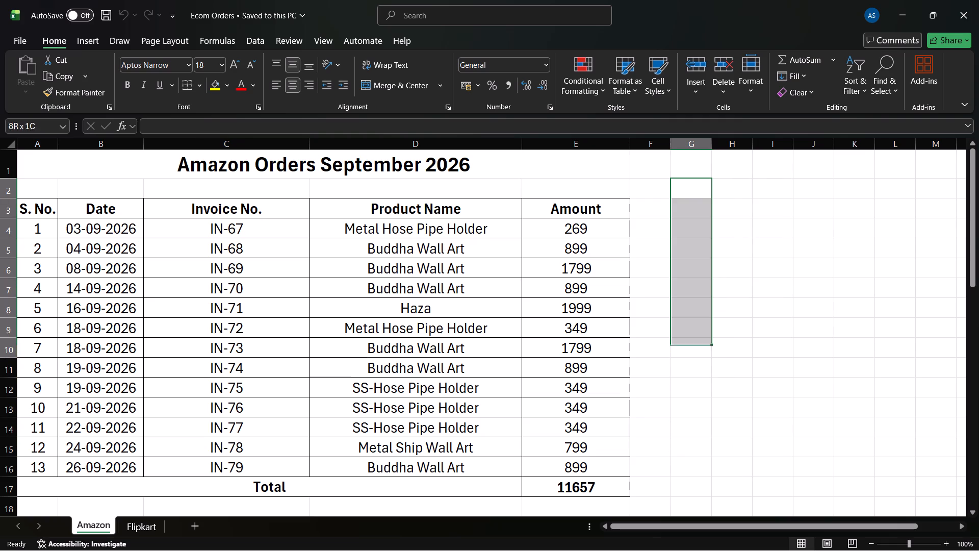
left_click_drag(692, 347, 700, 471)
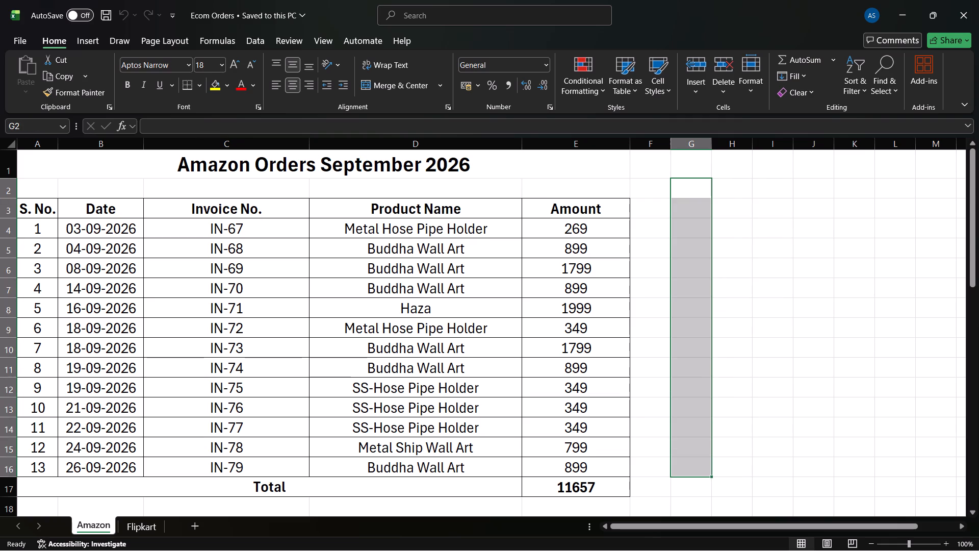
left_click(693, 167)
left_click(692, 197)
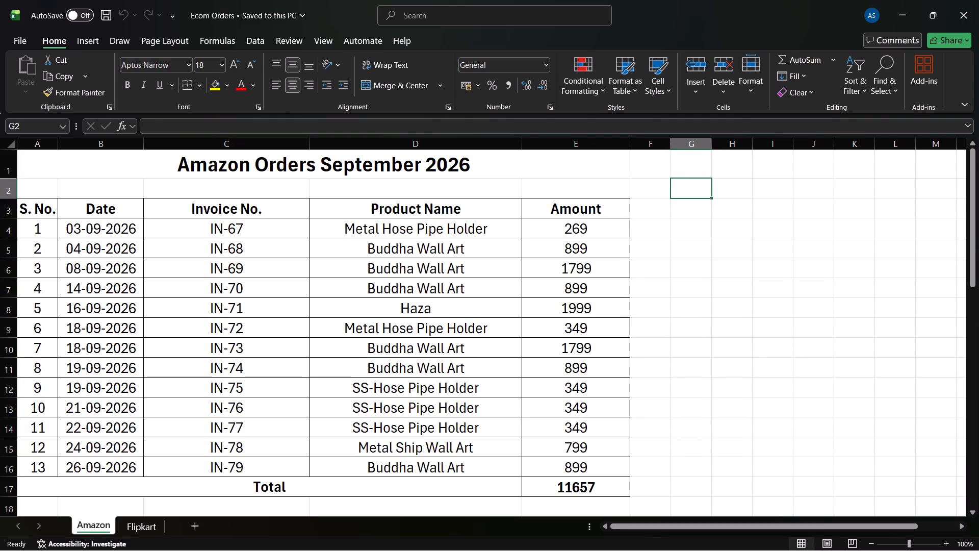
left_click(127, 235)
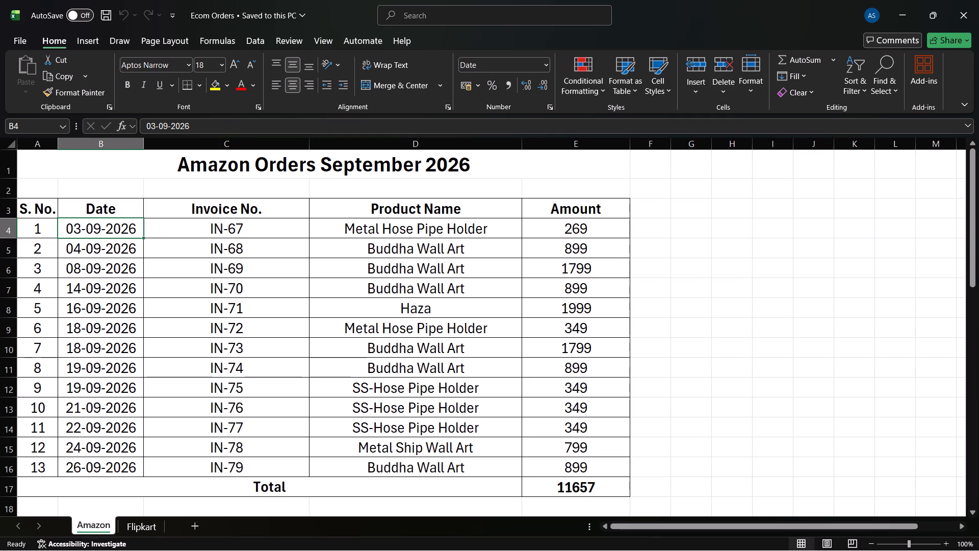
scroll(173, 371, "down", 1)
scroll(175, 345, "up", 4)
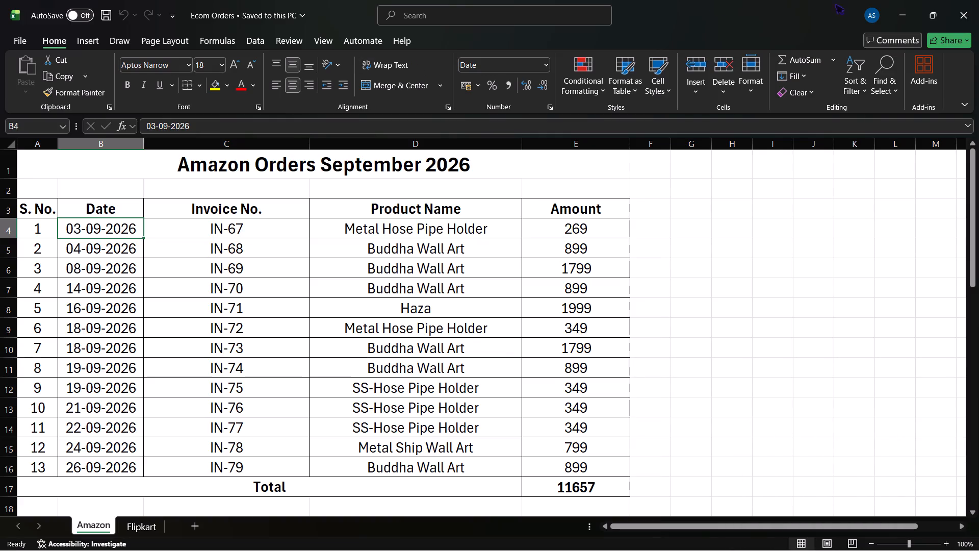
Switch to the October folder in File Explorer.
key("alt+Tab")
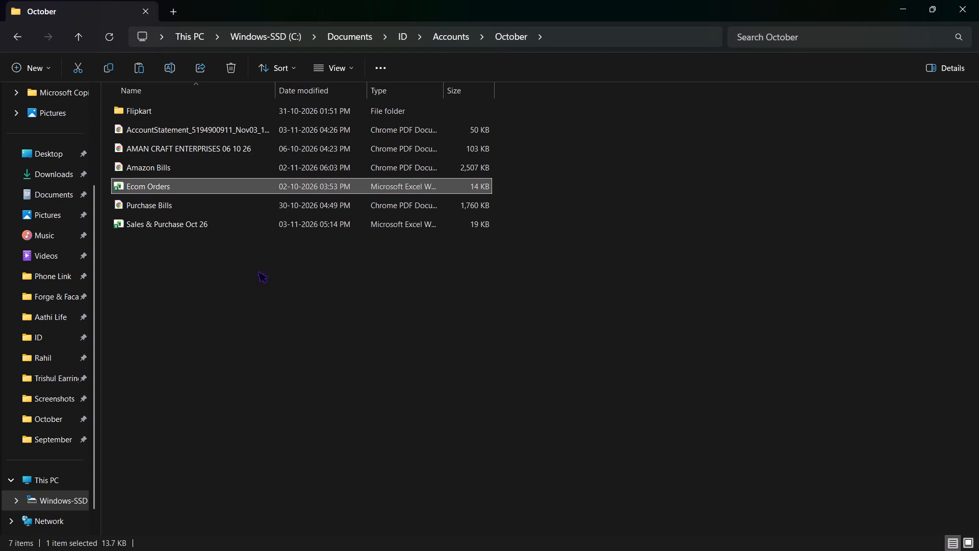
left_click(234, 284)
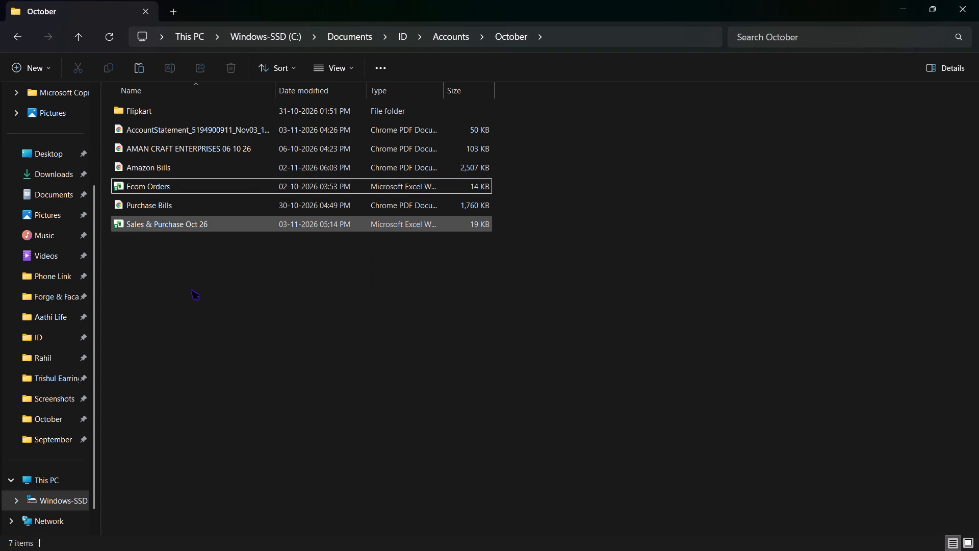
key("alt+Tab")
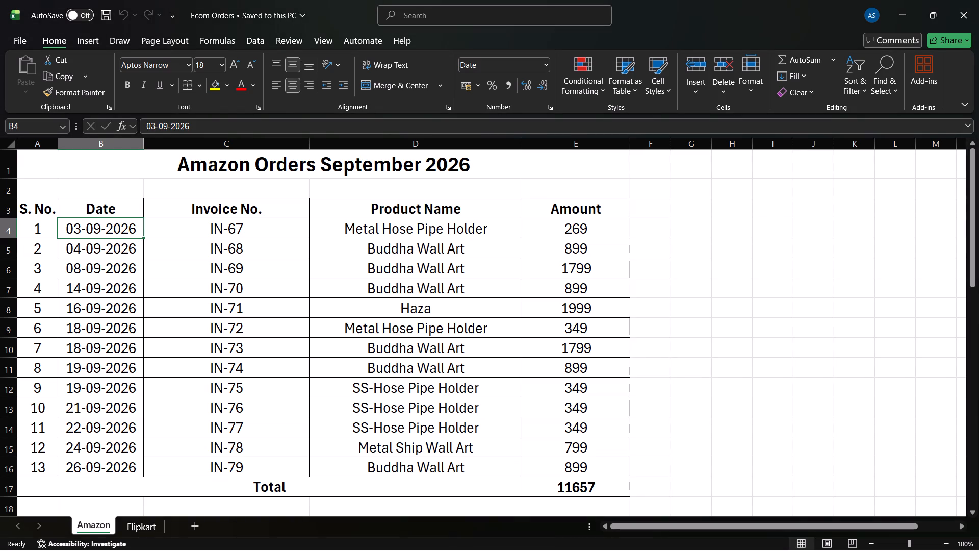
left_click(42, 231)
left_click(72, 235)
Switch back to the October folder in File Explorer and open the Amazon Bills PDF.
key("alt+Tab")
key("alt+Tab")
key("alt+Tab")
key("alt+Tab")
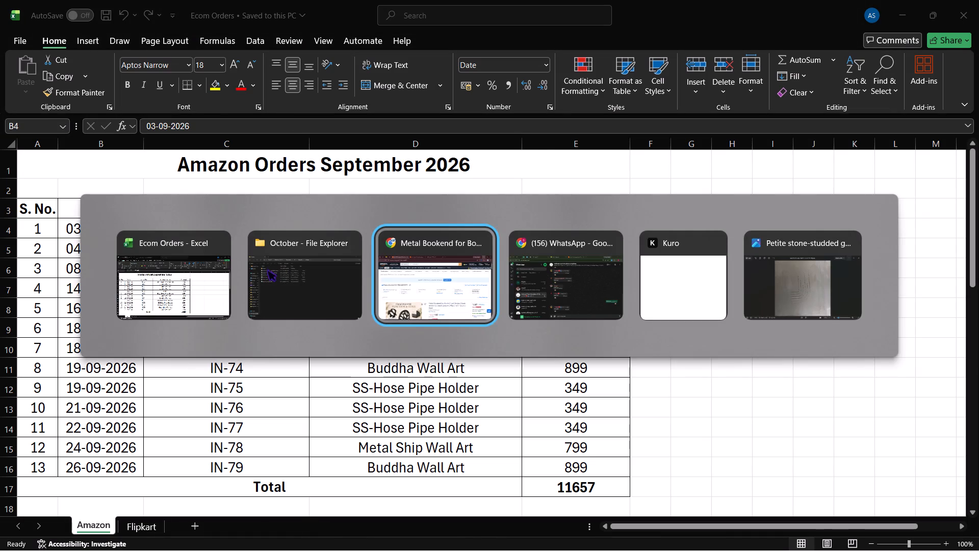
key("alt+Tab")
key("alt+Tab")
key("alt+Tab")
key("alt+Tab")
key("alt+Tab")
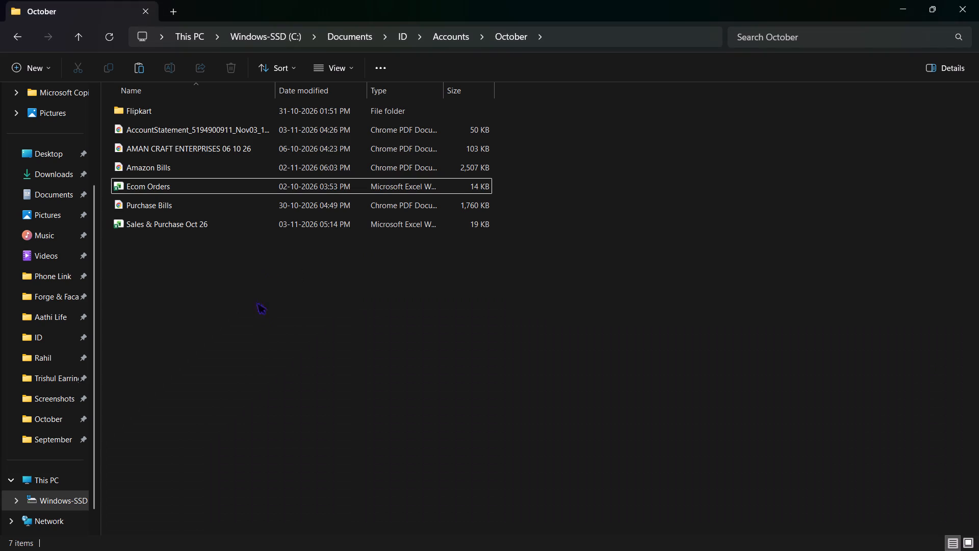
left_click(242, 173)
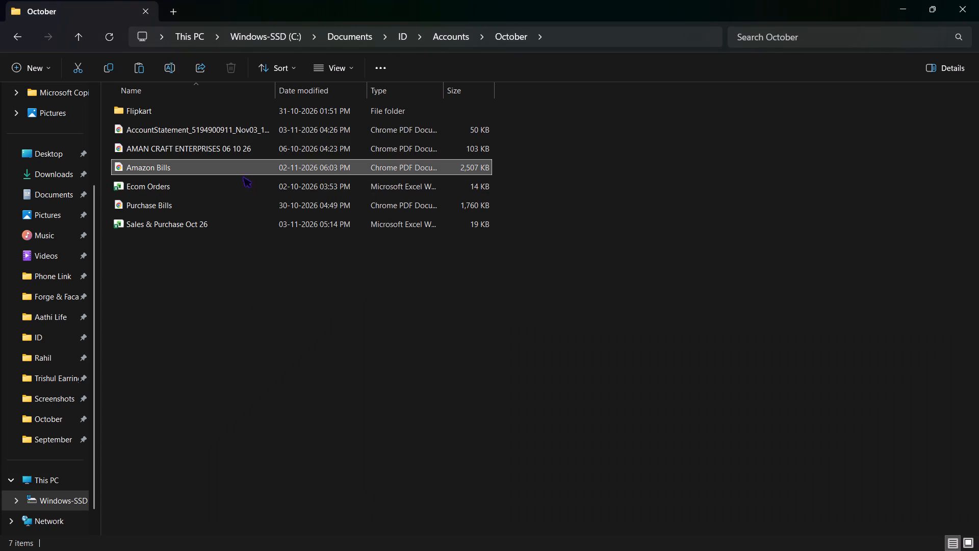
key("Return")
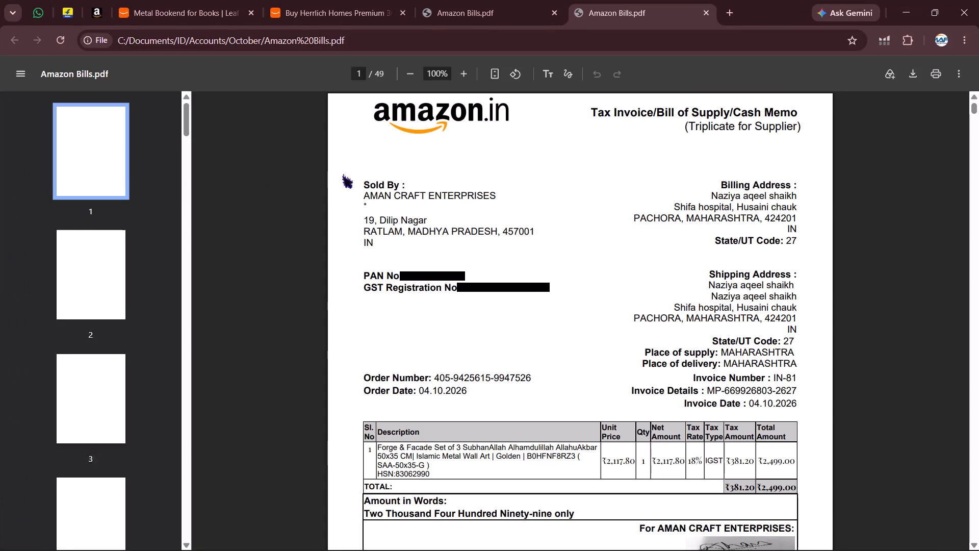
Examine the invoices on the first three pages of the Amazon Bills PDF, ending back on page 1.
scroll(542, 294, "up", 4)
left_click(82, 278)
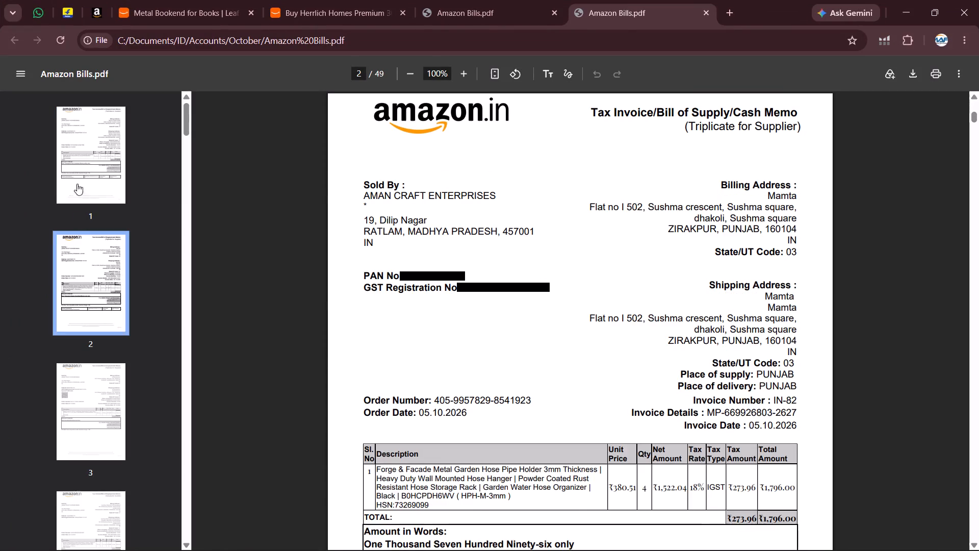
left_click(89, 158)
scroll(529, 310, "up", 5)
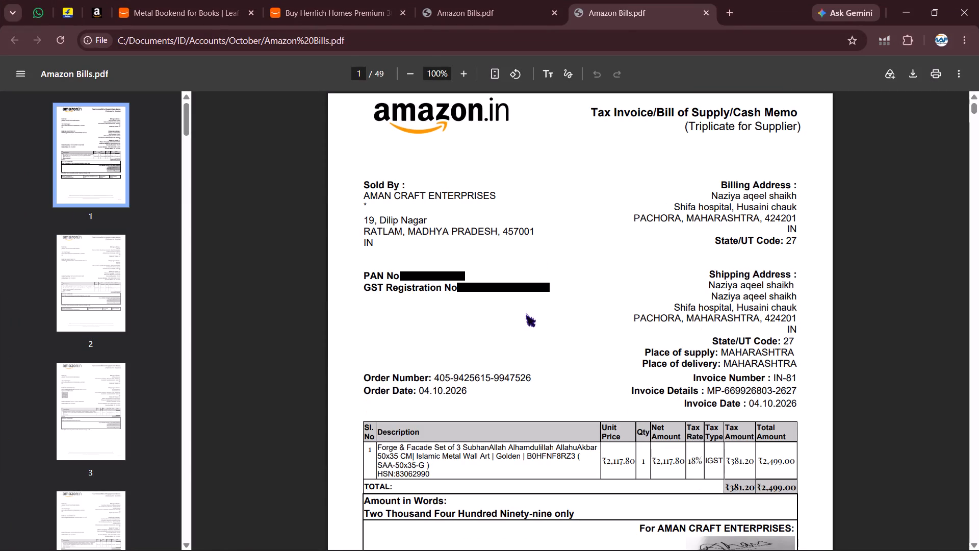
scroll(526, 310, "up", 19)
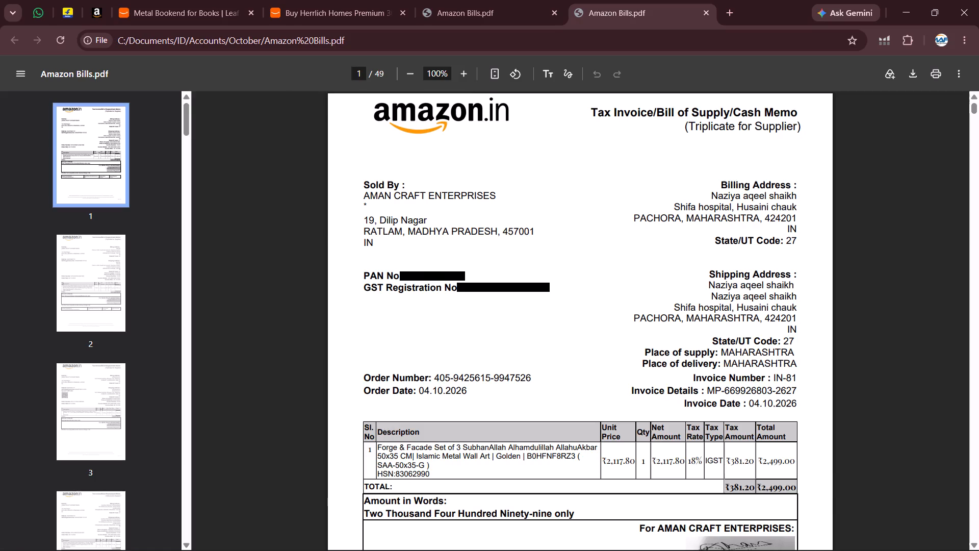
scroll(510, 287, "up", 2)
left_click(83, 254)
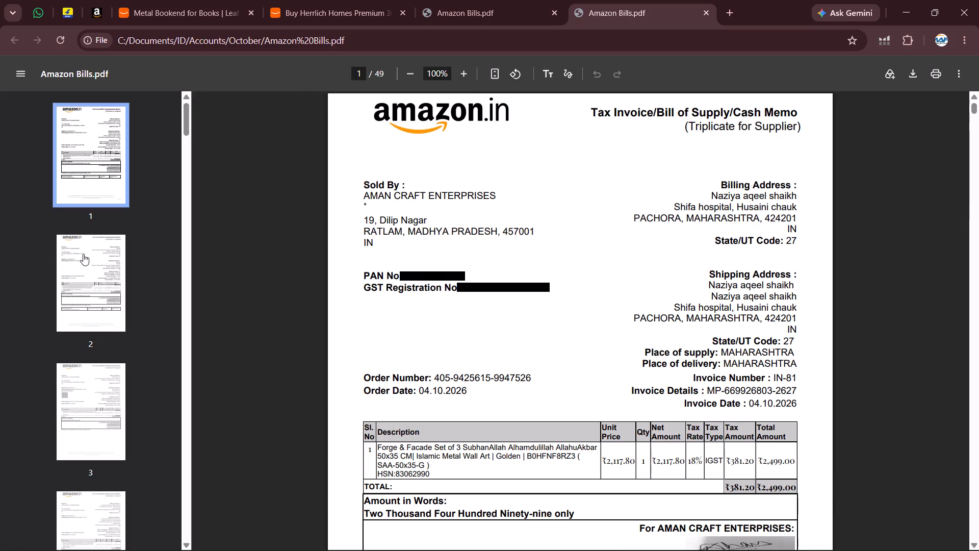
left_click(79, 397)
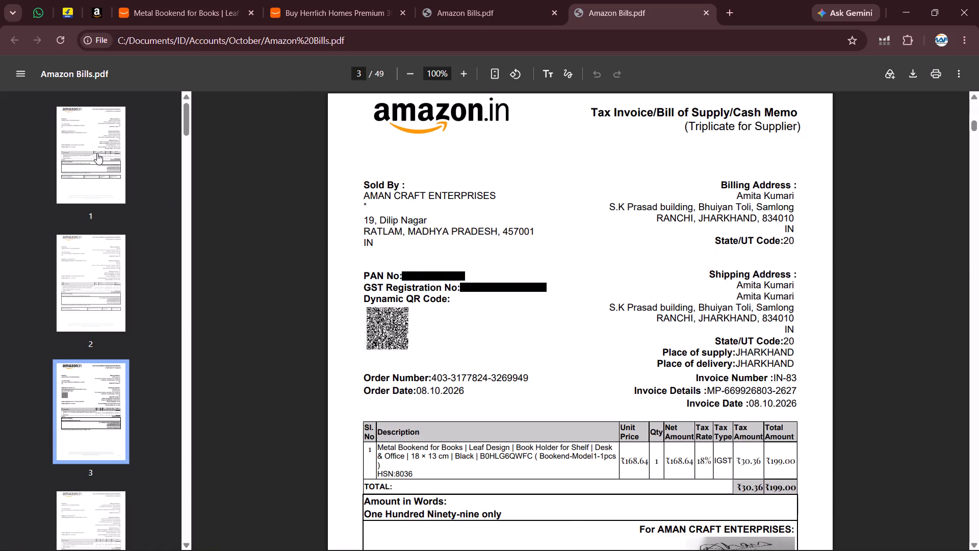
left_click(97, 153)
scroll(480, 312, "up", 4)
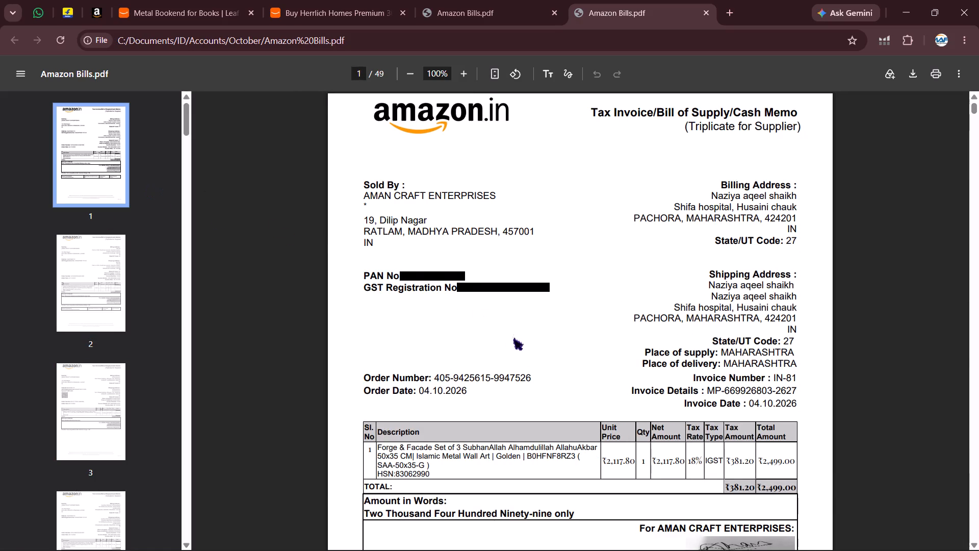
scroll(524, 354, "down", 7)
scroll(556, 355, "up", 9)
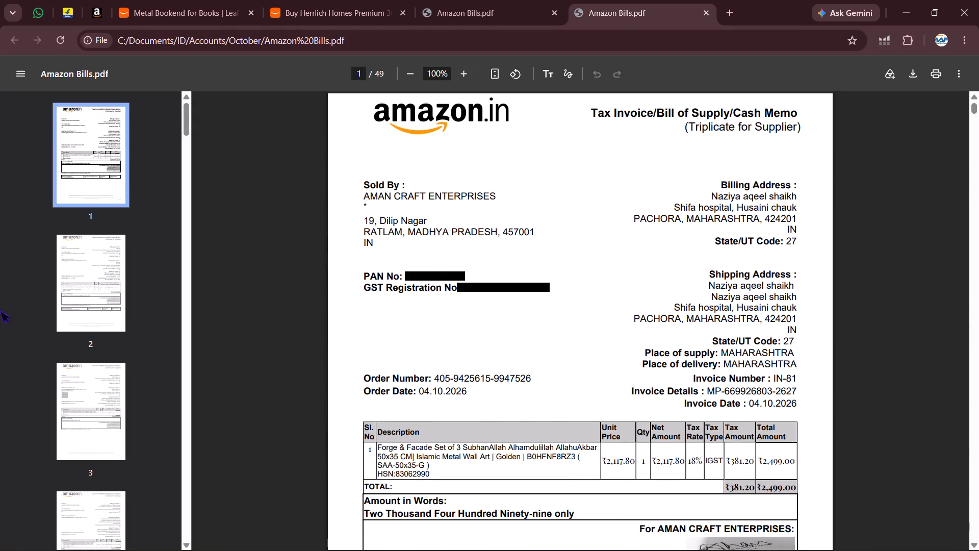
Skim the page thumbnails of the Amazon Bills PDF to about page 28 and return to the first pages.
scroll(51, 355, "down", 6)
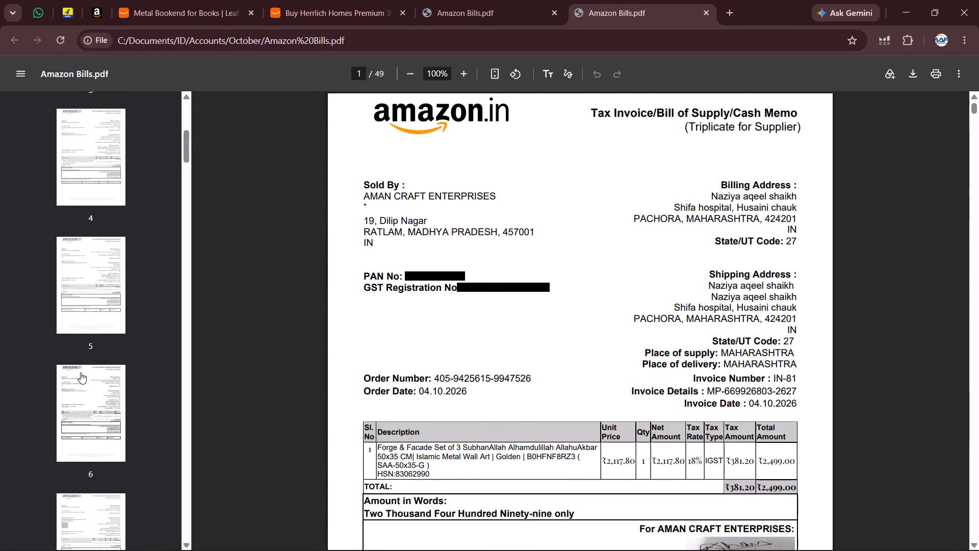
scroll(83, 368, "down", 2)
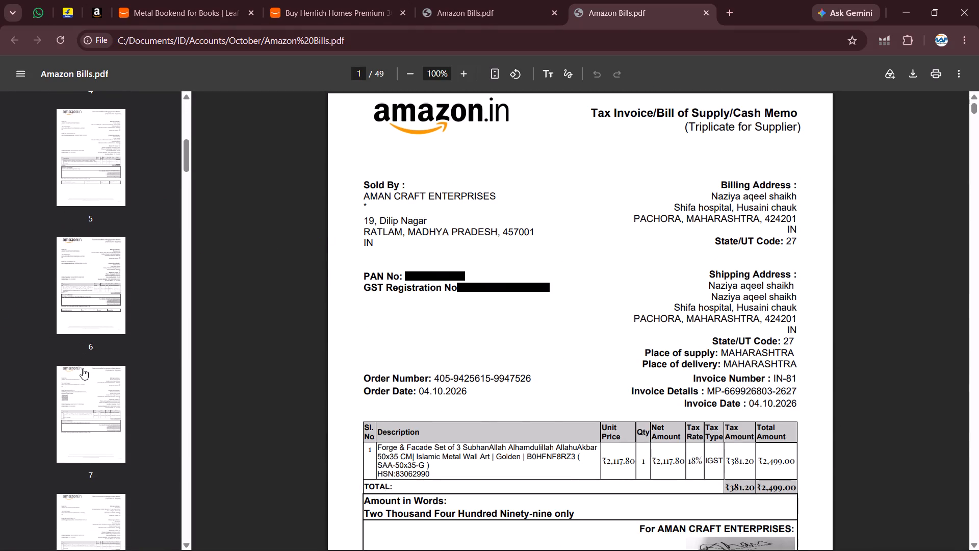
scroll(83, 368, "up", 14)
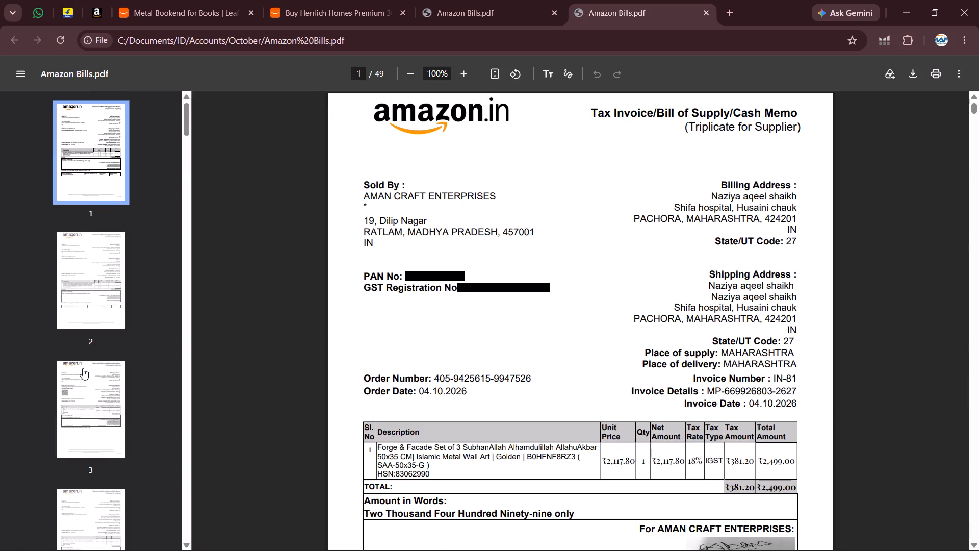
scroll(83, 368, "up", 4)
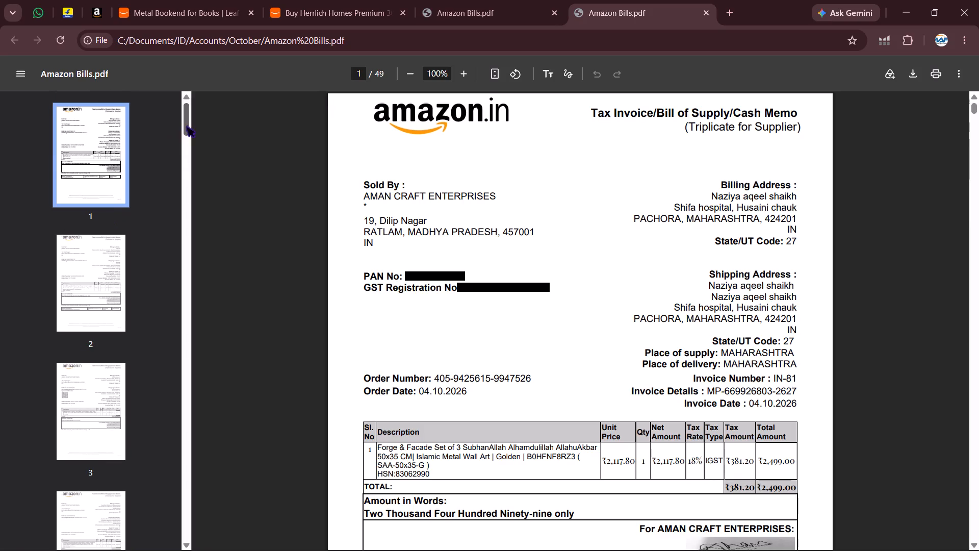
left_click_drag(187, 121, 192, 238)
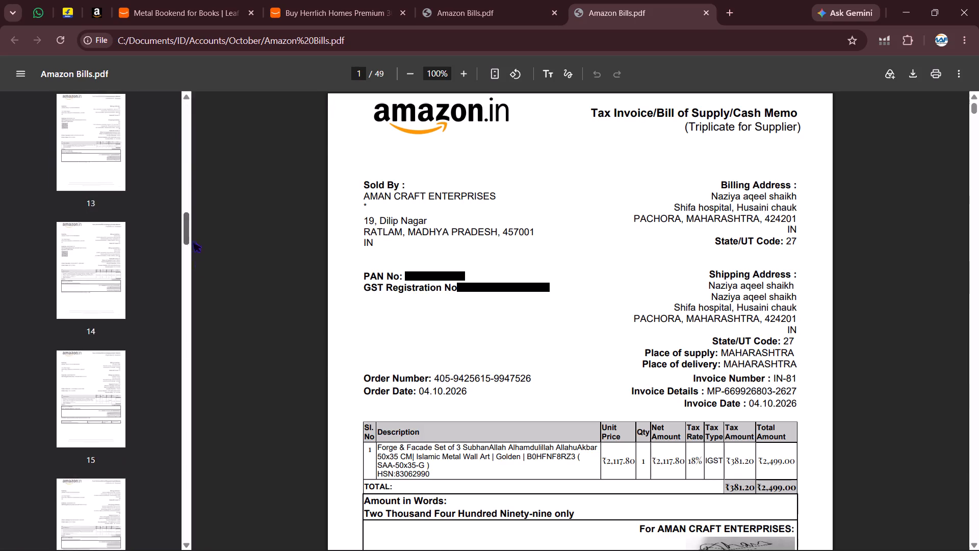
left_click_drag(192, 238, 200, 381)
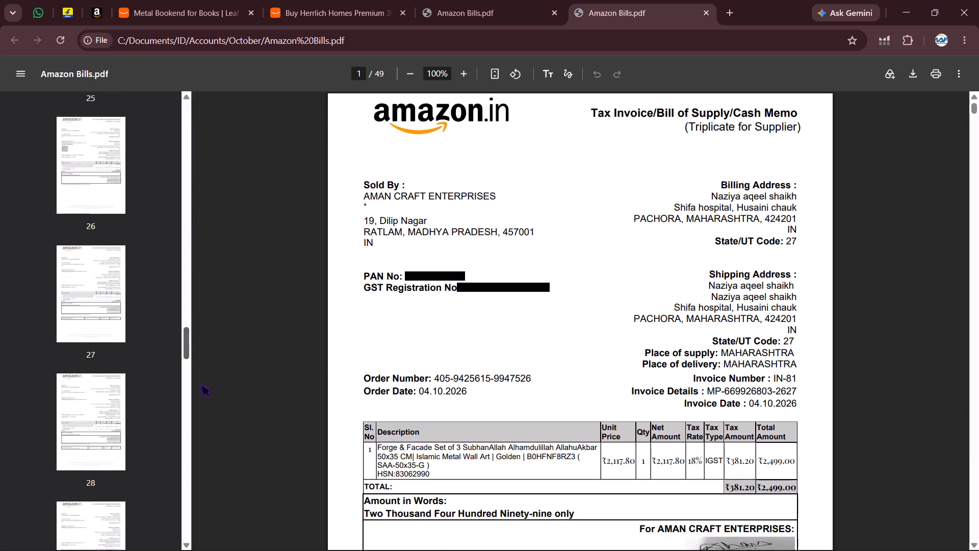
left_click_drag(200, 381, 219, 373)
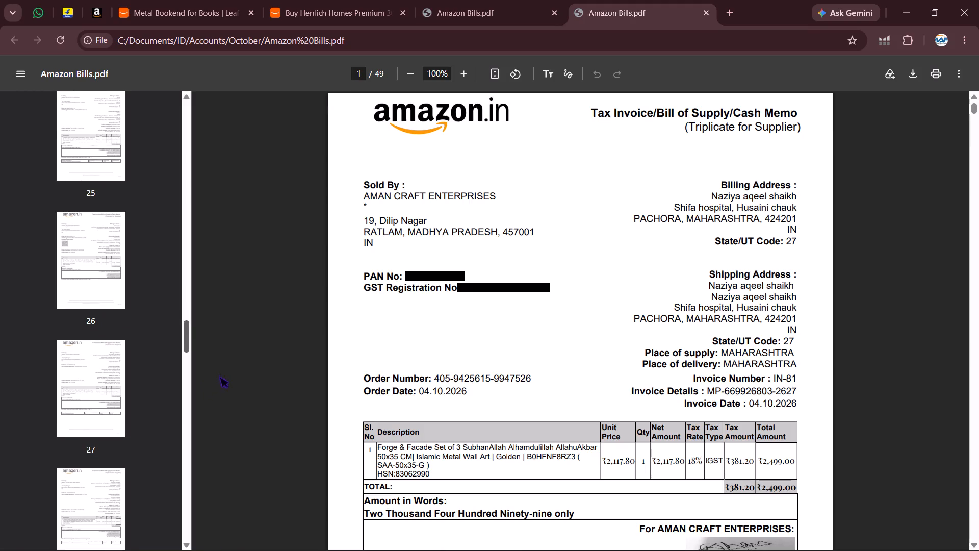
left_click_drag(219, 373, 220, 381)
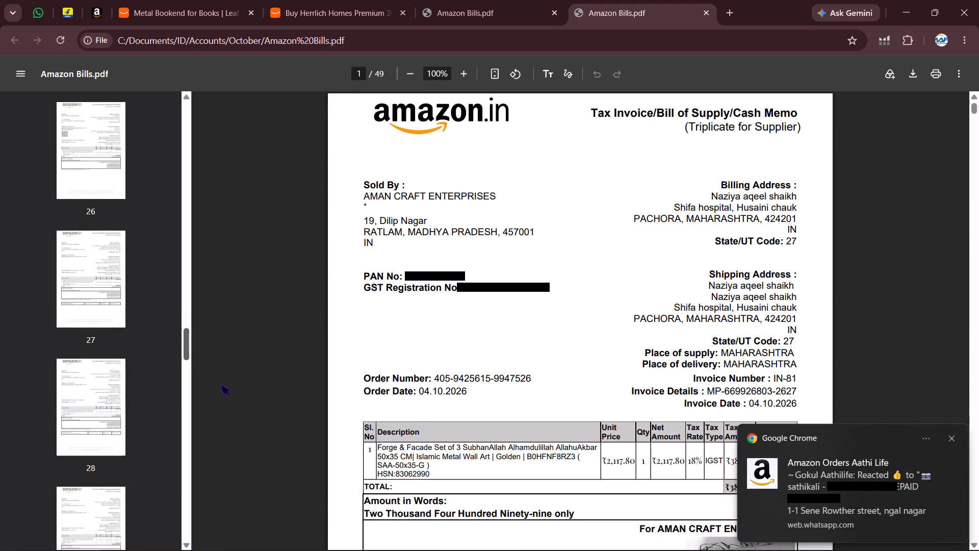
left_click_drag(220, 381, 269, 143)
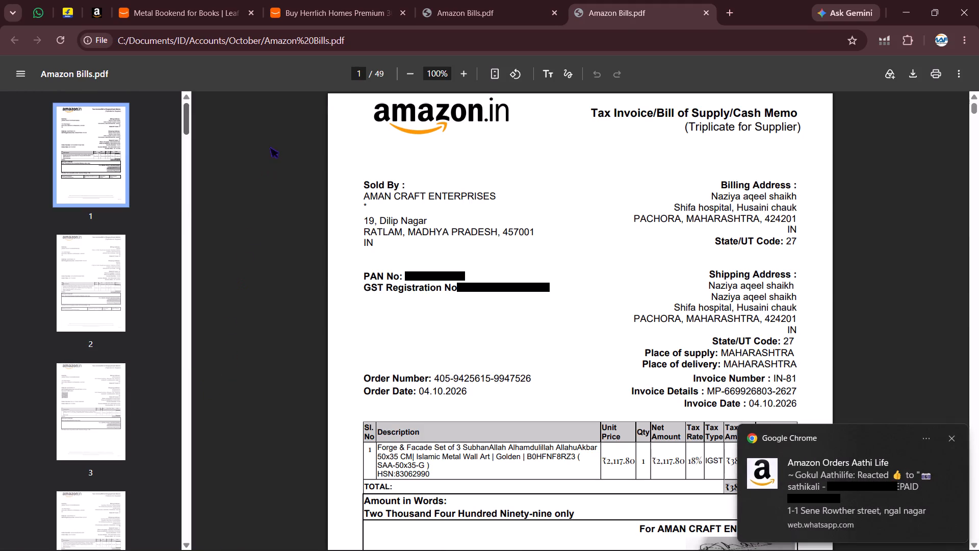
left_click_drag(269, 143, 282, 174)
left_click_drag(282, 174, 209, 137)
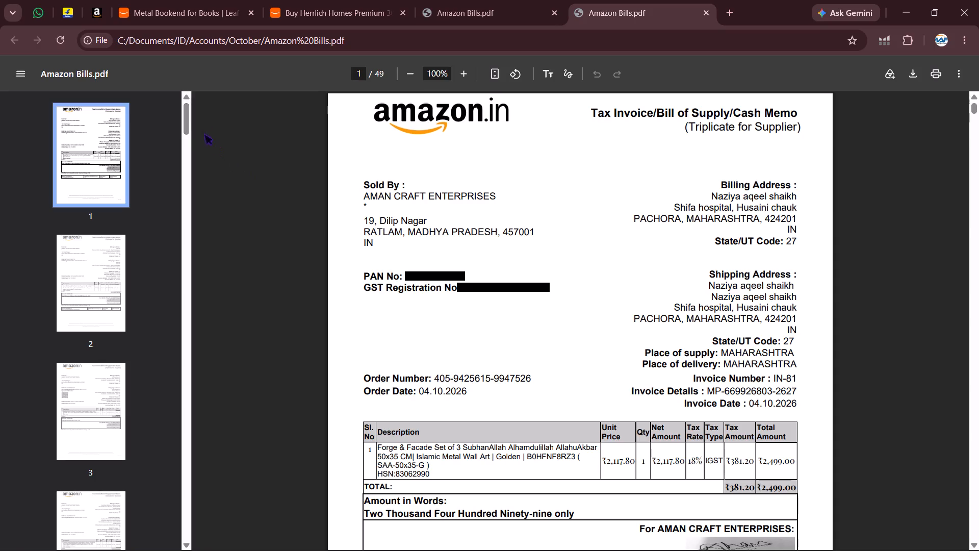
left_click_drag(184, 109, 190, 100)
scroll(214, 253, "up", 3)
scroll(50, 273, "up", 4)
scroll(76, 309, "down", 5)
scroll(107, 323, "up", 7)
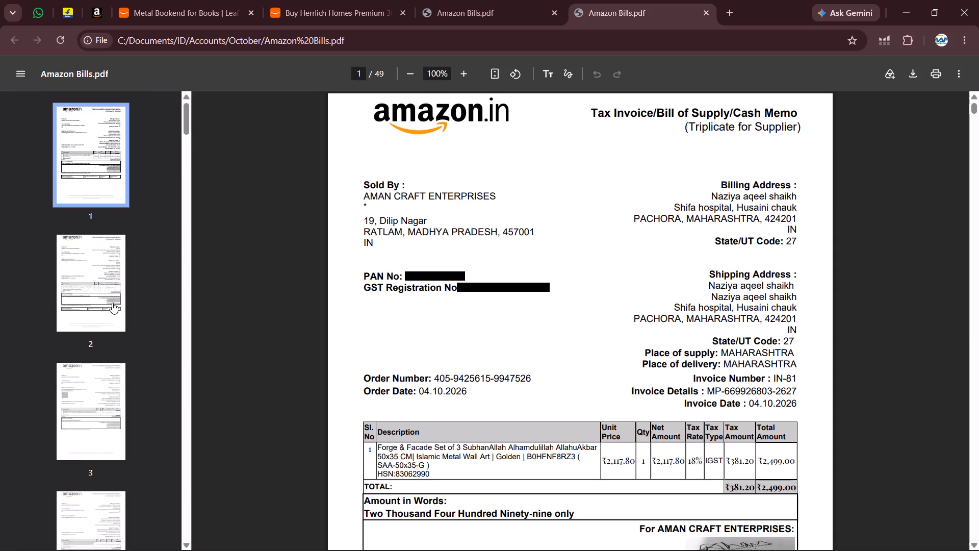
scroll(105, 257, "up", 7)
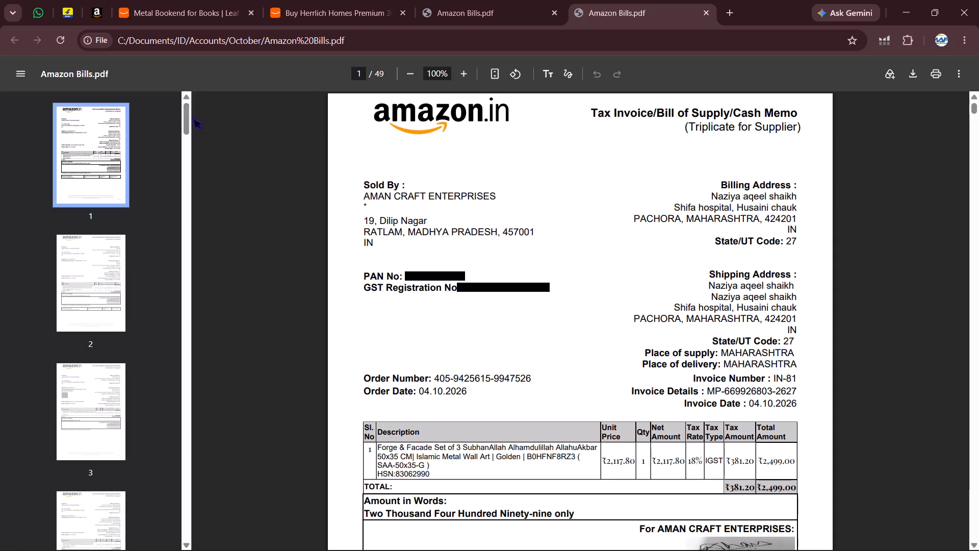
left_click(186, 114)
View the invoice on page 2 of the Amazon Bills PDF and return to the page 1 invoice.
left_click(93, 268)
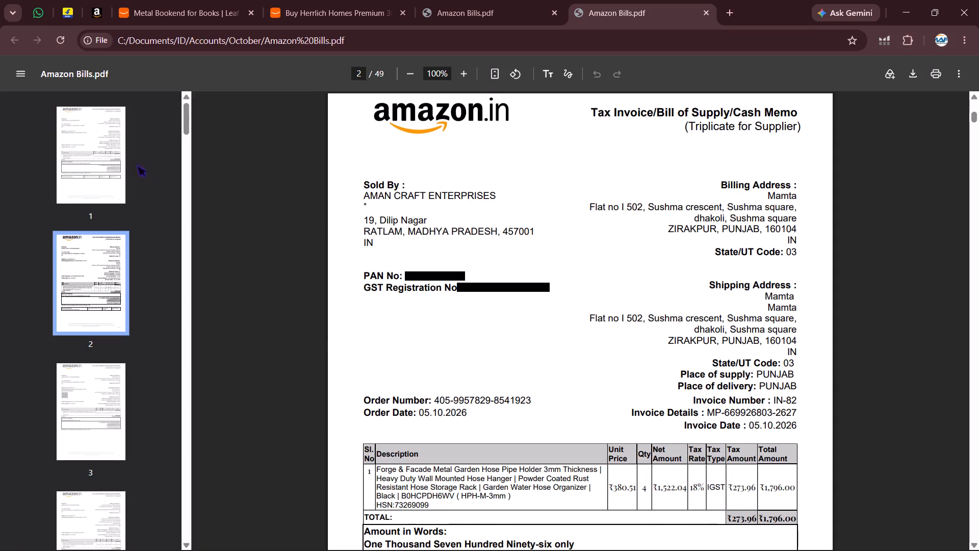
left_click(98, 166)
scroll(415, 365, "up", 7)
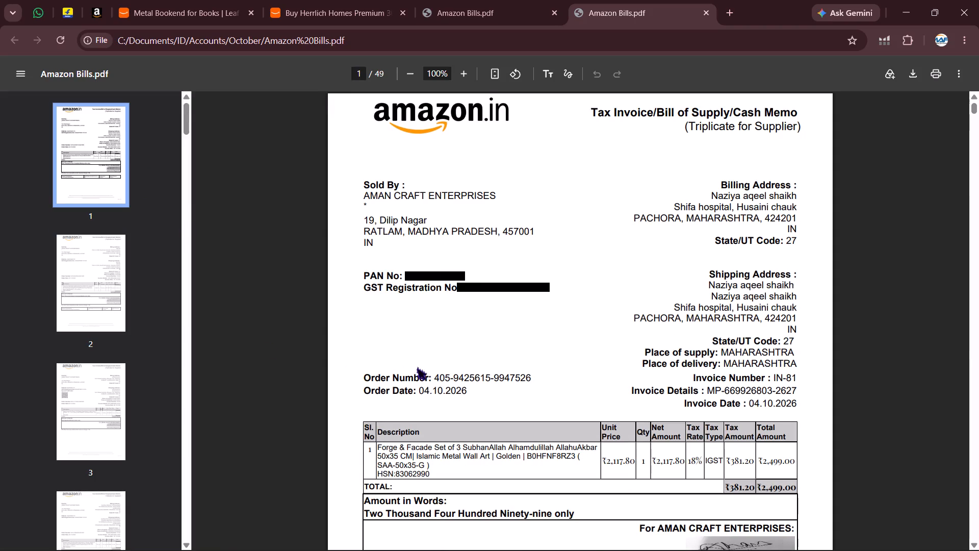
scroll(417, 365, "up", 2)
Switch to the Ecom Orders workbook in Excel and select the first order's date cell, B4, on the Amazon sheet.
key("alt+Tab")
key("alt+Tab")
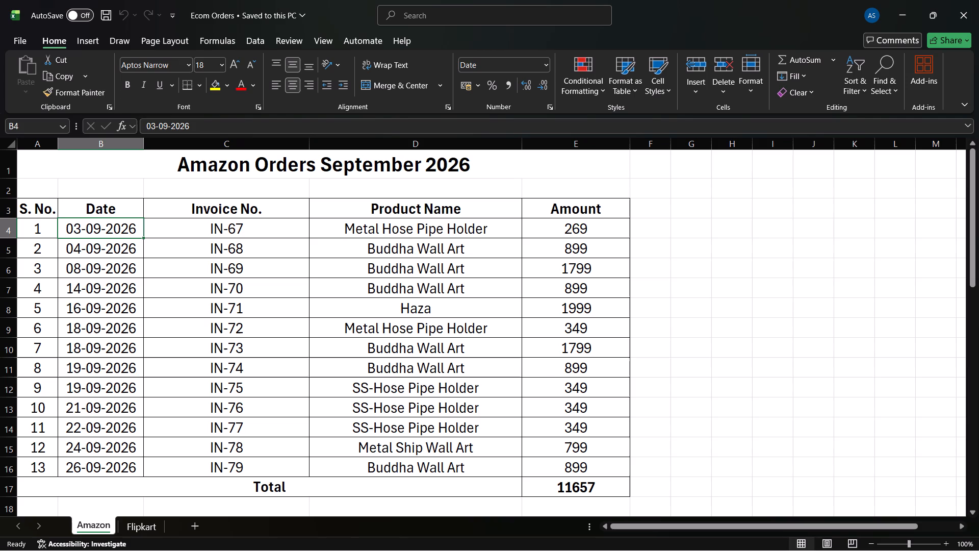
left_click_drag(117, 187, 435, 174)
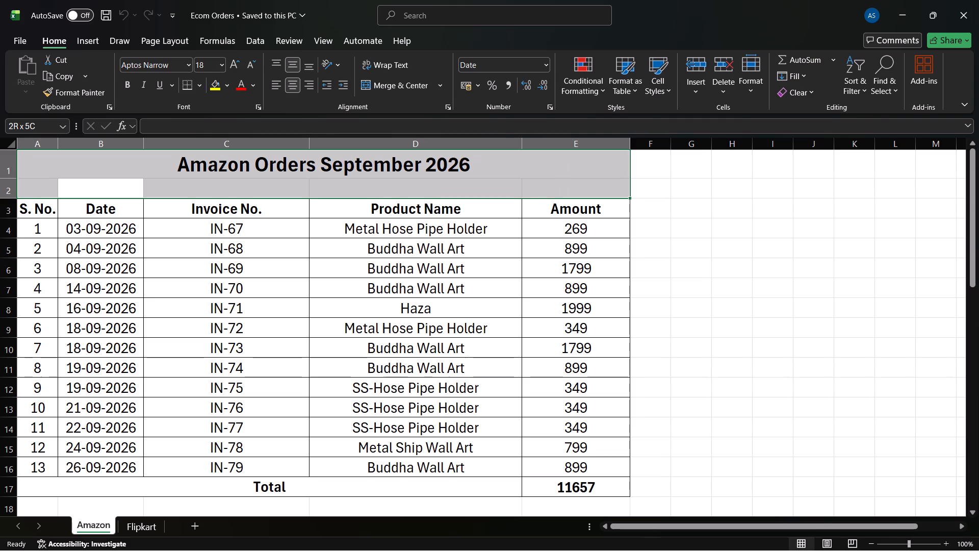
left_click_drag(435, 174, 539, 193)
left_click(99, 230)
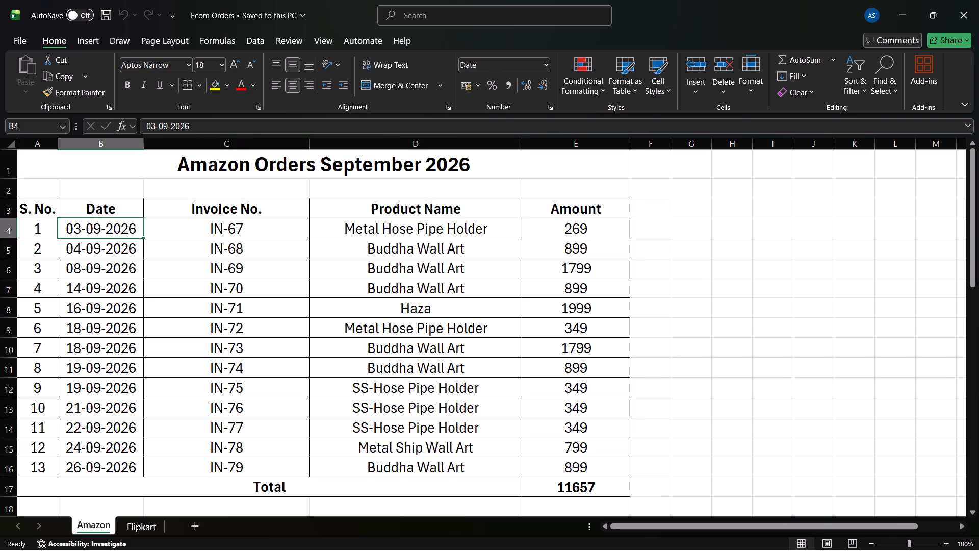
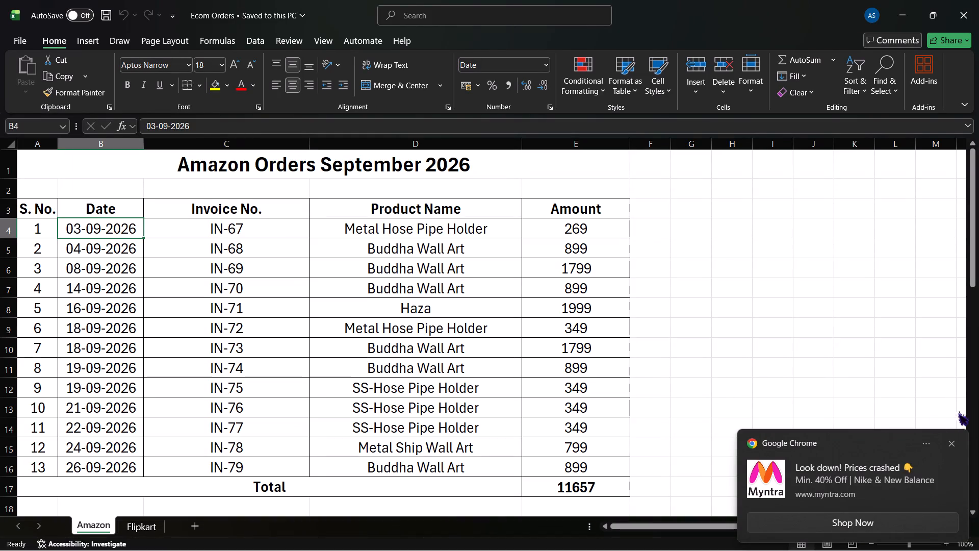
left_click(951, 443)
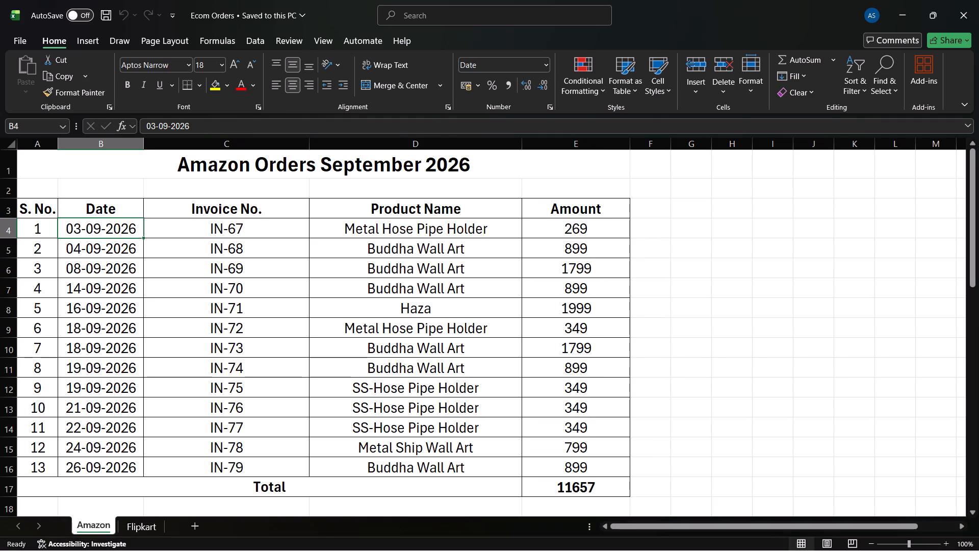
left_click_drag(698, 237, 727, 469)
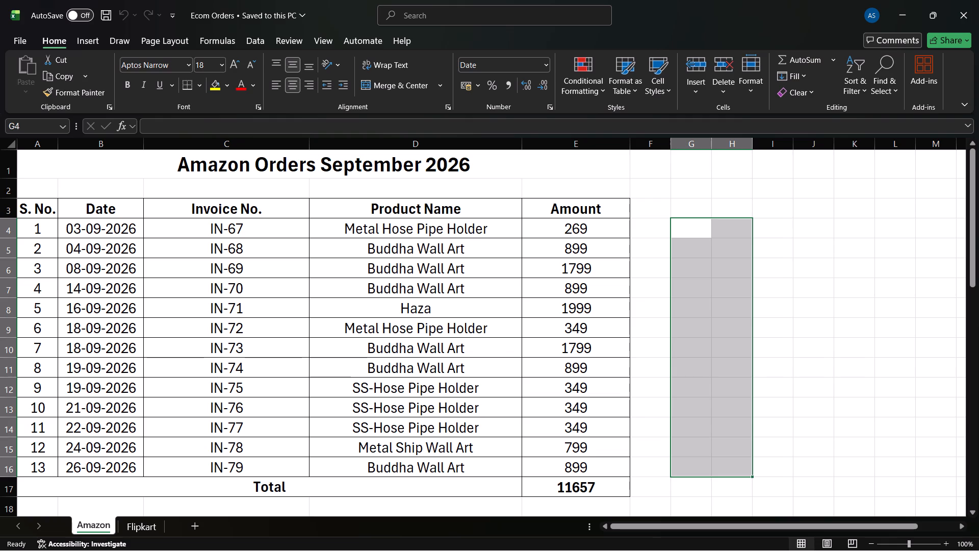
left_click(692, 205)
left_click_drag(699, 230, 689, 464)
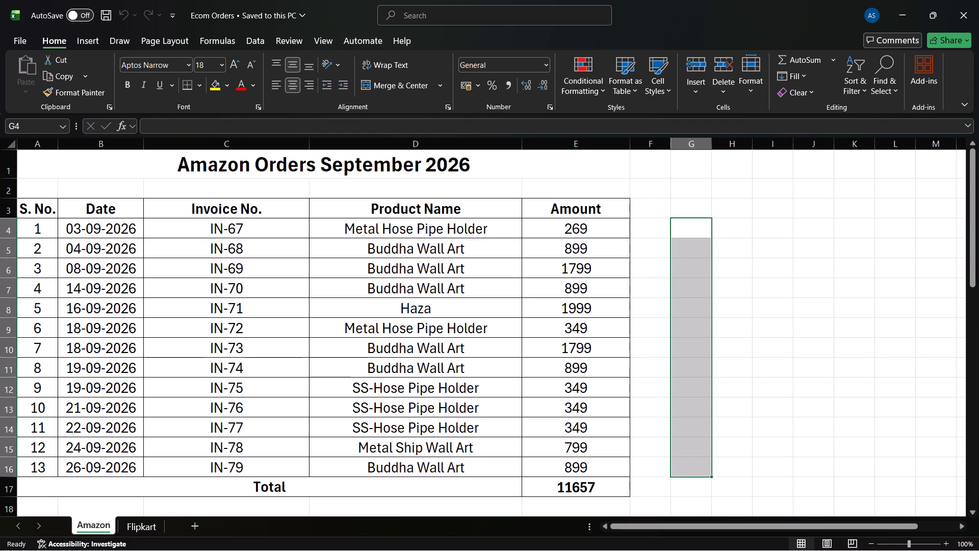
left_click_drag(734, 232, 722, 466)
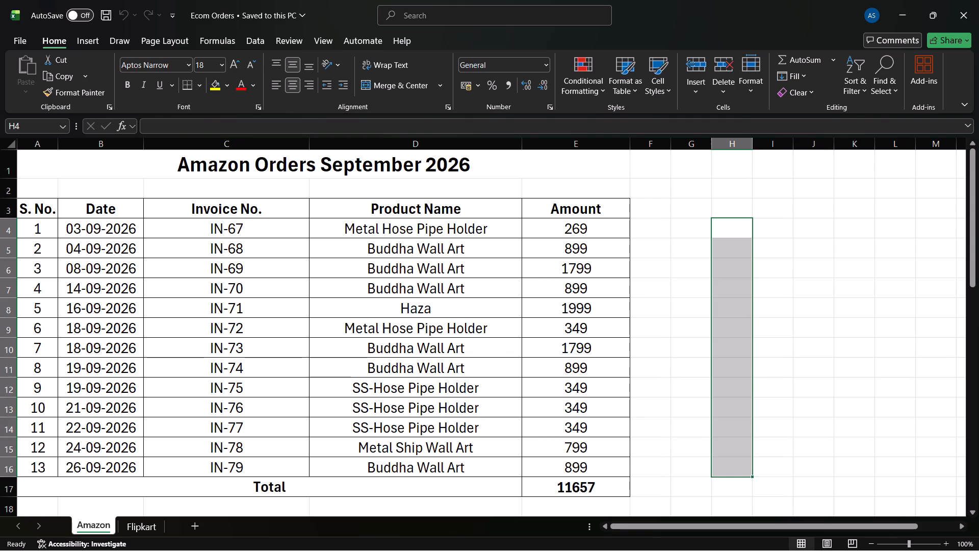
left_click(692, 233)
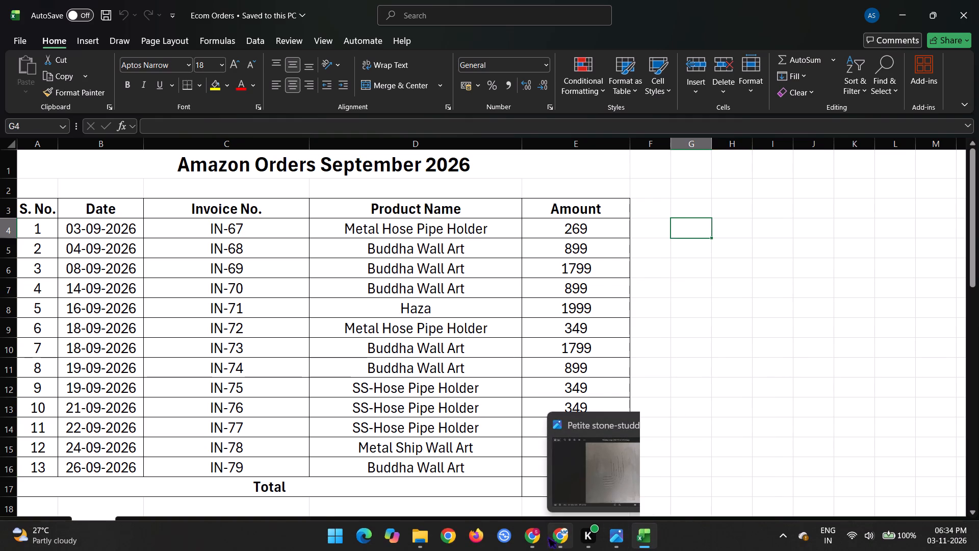
From the page 1 invoice in the Amazon Bills PDF, set the first Amazon order's date to 04-10-2026 and invoice number to IN-81.
left_click(558, 530)
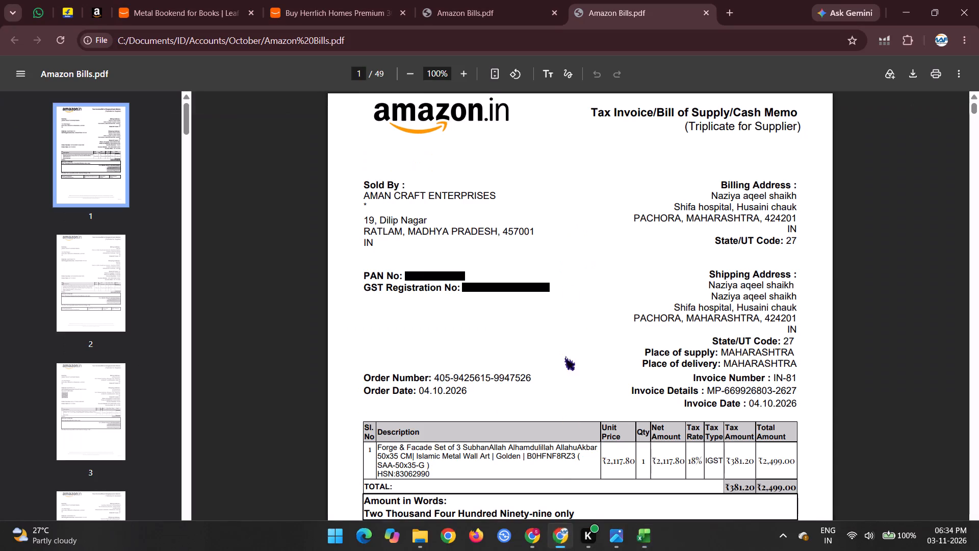
scroll(304, 280, "up", 4)
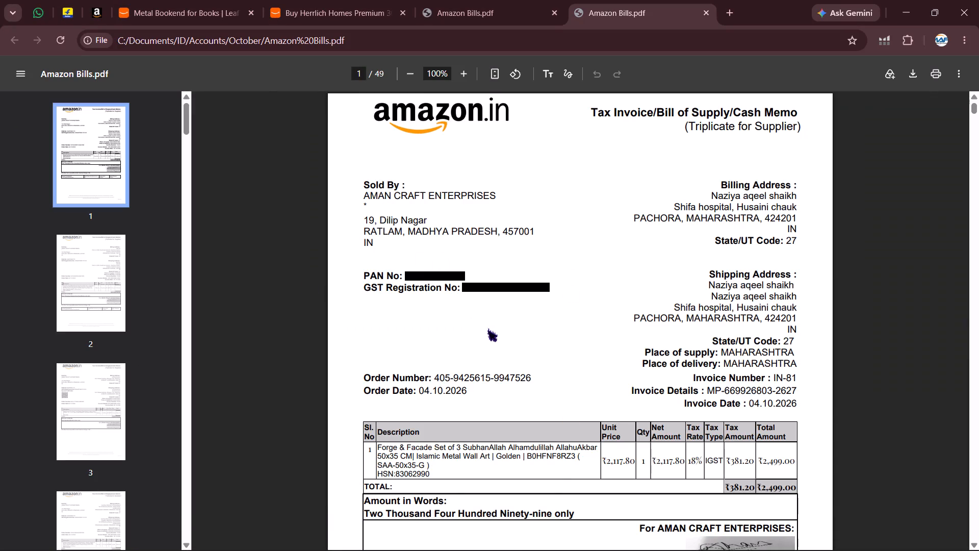
key("alt+Tab")
left_click(120, 223)
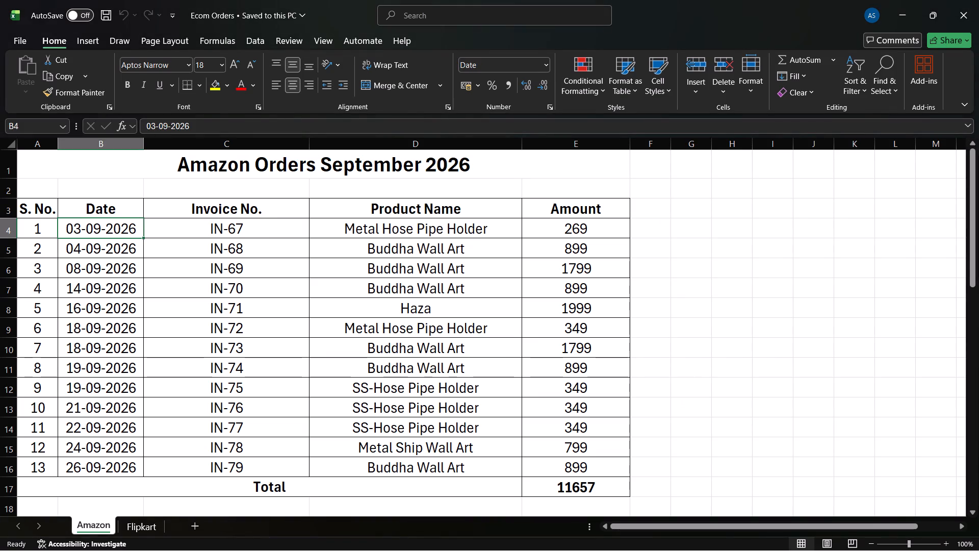
type("4-10-")
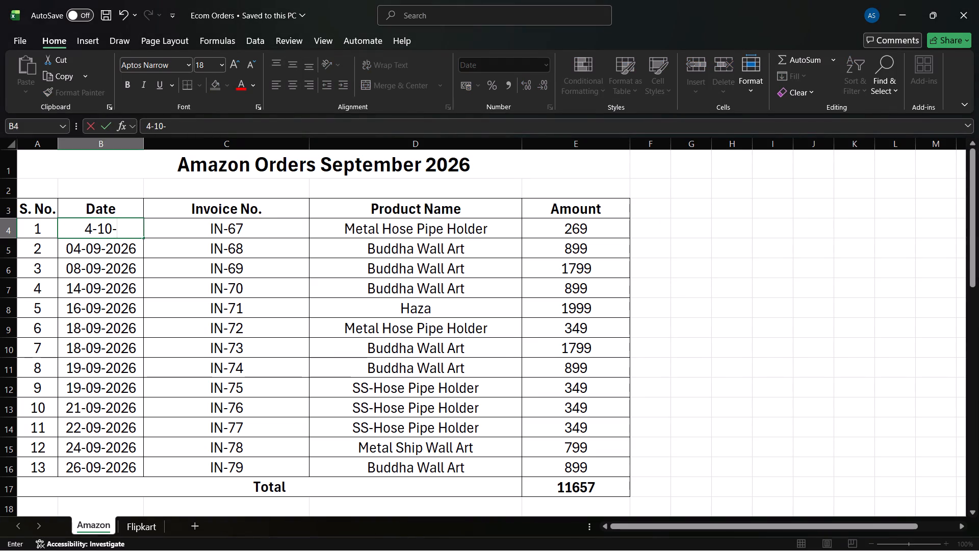
type("26")
key("Tab")
key("alt+Tab")
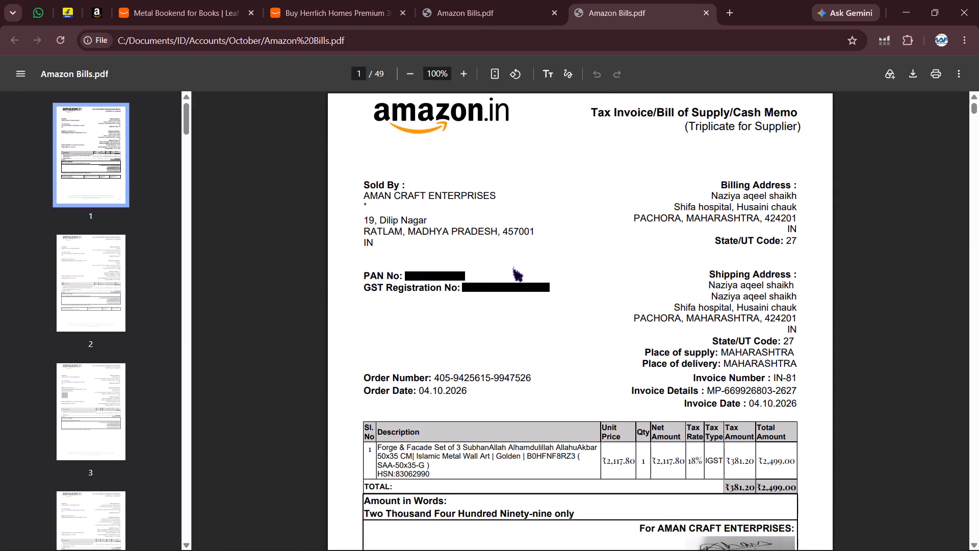
scroll(513, 266, "down", 1)
key("alt+Tab")
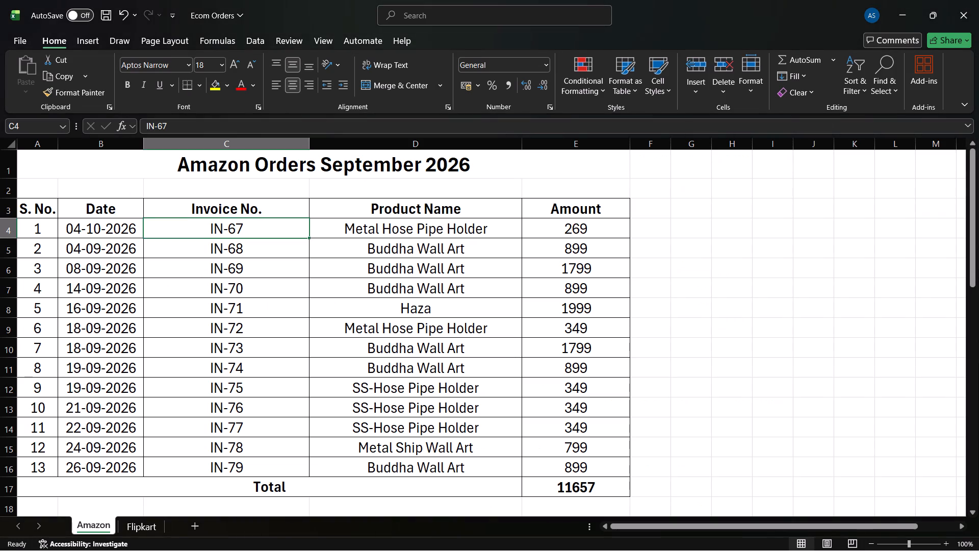
type("IN")
type("-81")
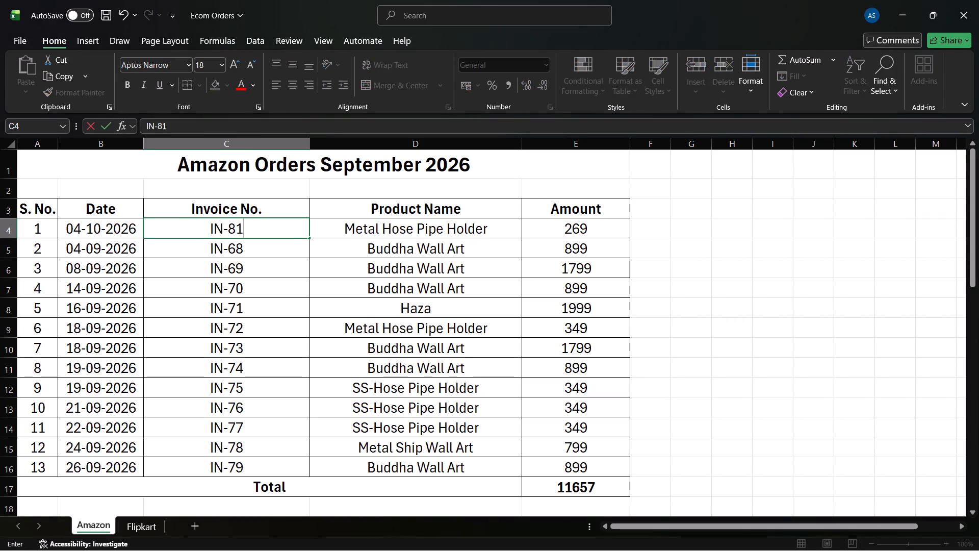
key("Return")
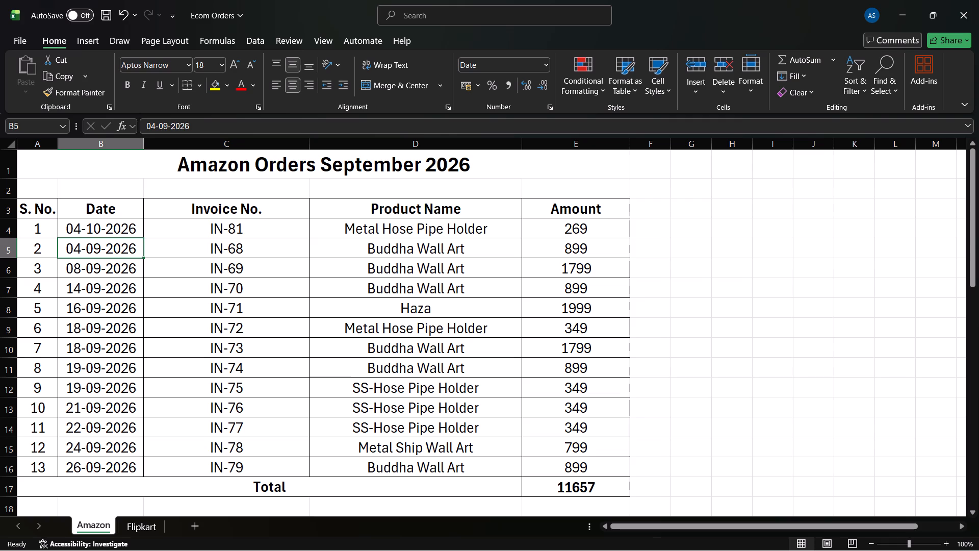
Copy "Set of 3 SubhanAllah Alhamdulillah AllahuAkbar" from the page 1 invoice into D4, matching the destination formatting, and autofit the Product Name column.
left_click(458, 222)
key("alt+Tab")
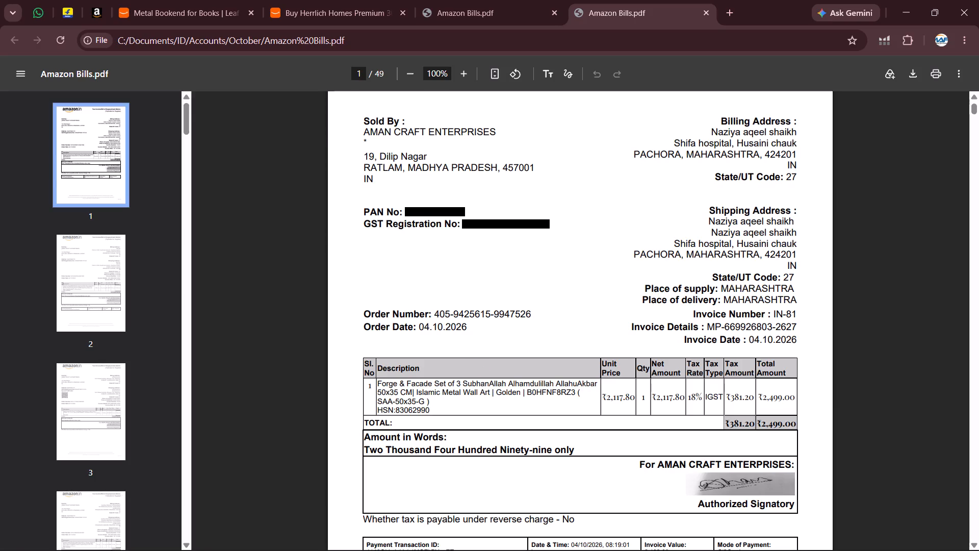
left_click_drag(434, 381, 544, 363)
left_click_drag(544, 363, 597, 383)
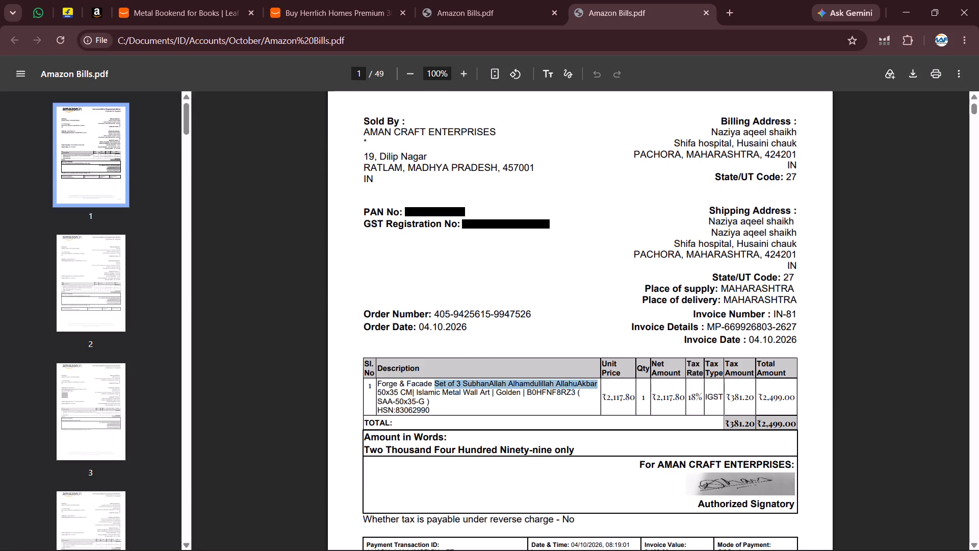
left_click_drag(597, 383, 595, 383)
left_click_drag(595, 383, 597, 386)
key("ctrl+c")
key("alt+Tab")
key("ctrl+v")
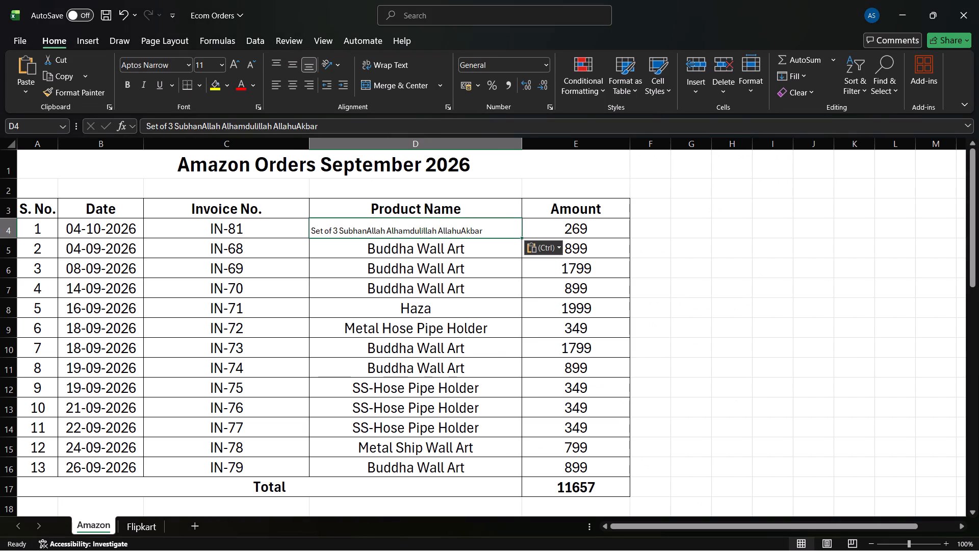
left_click(556, 246)
left_click(547, 283)
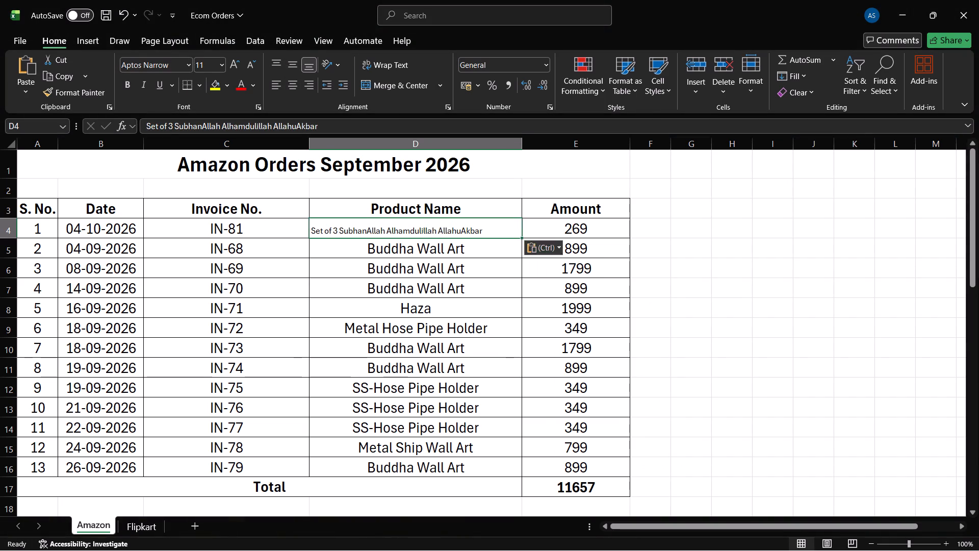
double_click(524, 146)
Set the first order's amount in E4 to 2499, using the total on the page 1 invoice.
left_click(678, 234)
key("alt+Tab")
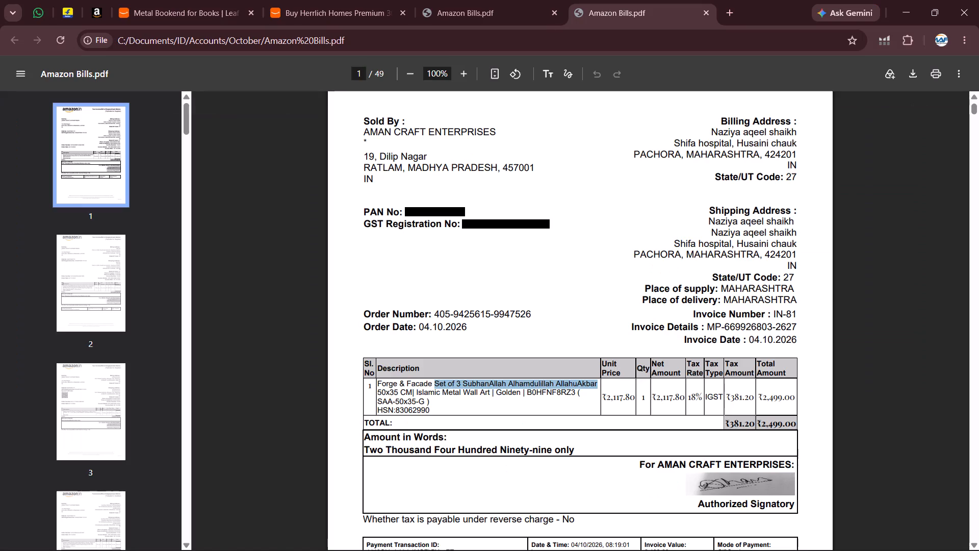
scroll(717, 374, "down", 2)
left_click(679, 282)
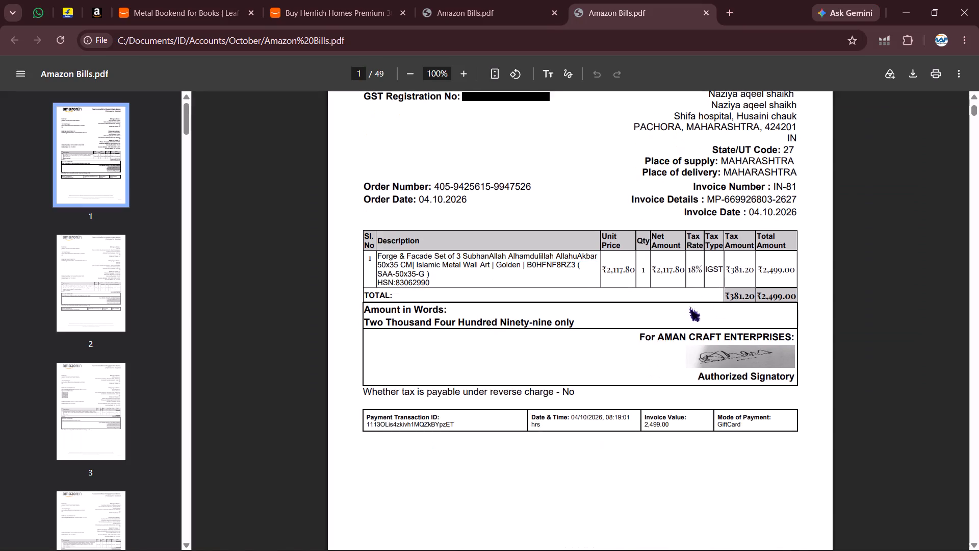
key("alt+Tab")
type("2499")
key("Return")
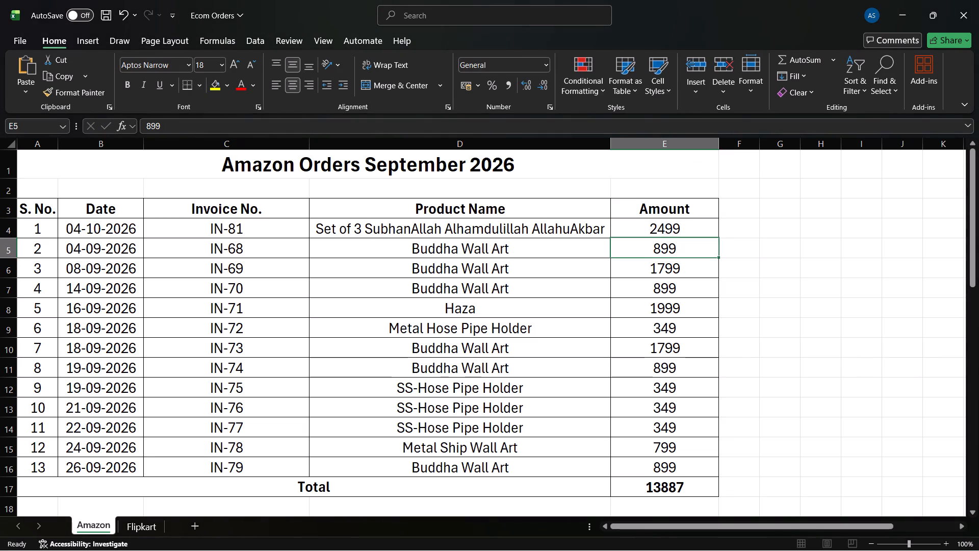
Select the second order's date cell, B5, and compare the invoices on pages 1 and 2 of the Amazon Bills PDF.
left_click(63, 251)
key("alt+Tab")
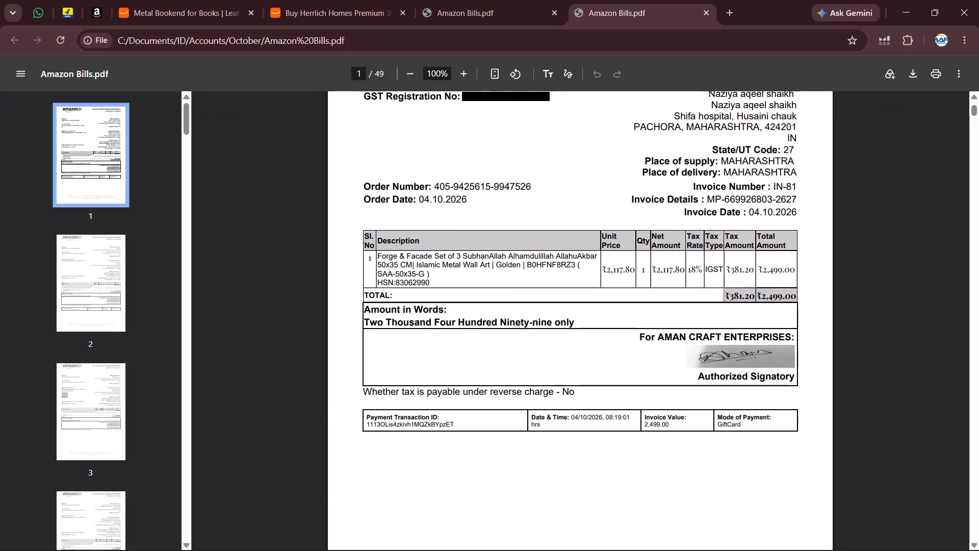
left_click(63, 269)
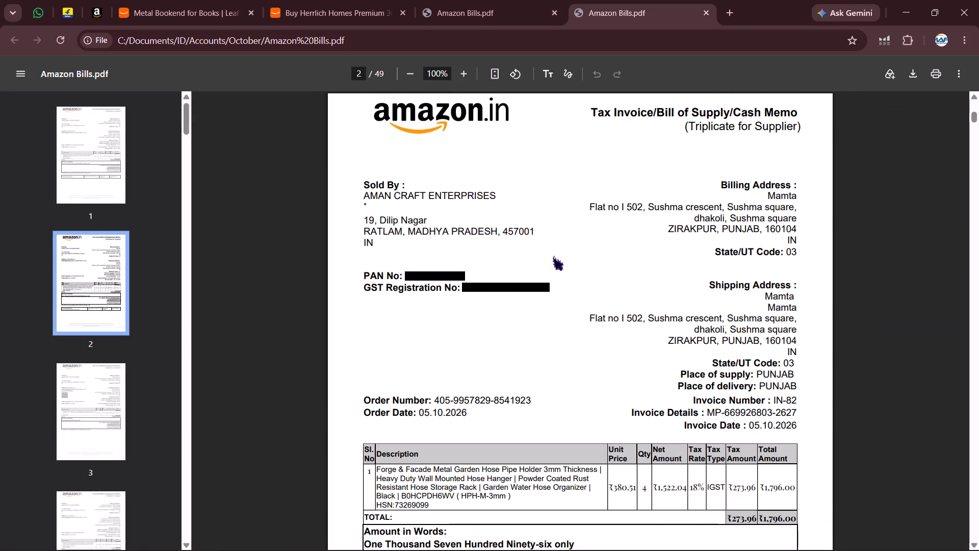
left_click(76, 135)
left_click(102, 253)
scroll(388, 263, "down", 1)
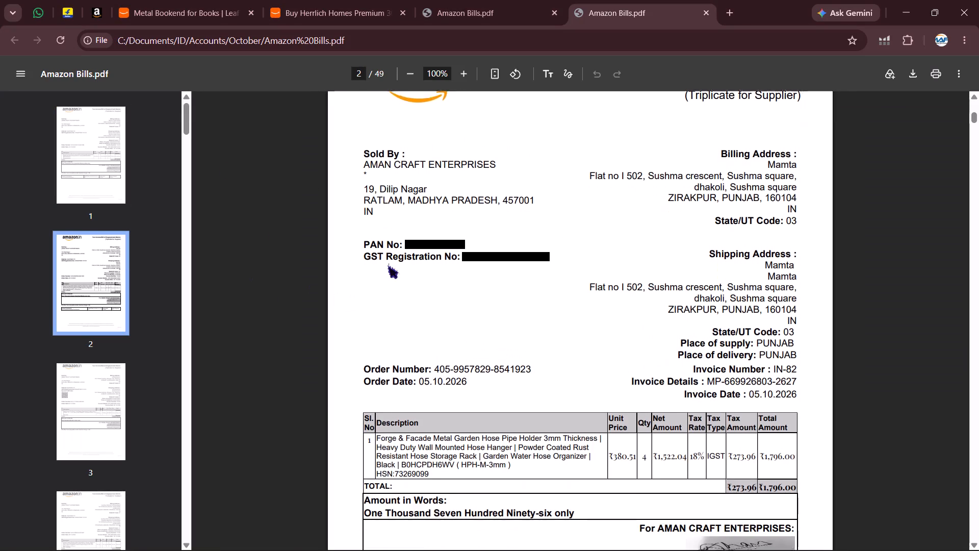
scroll(398, 255, "up", 1)
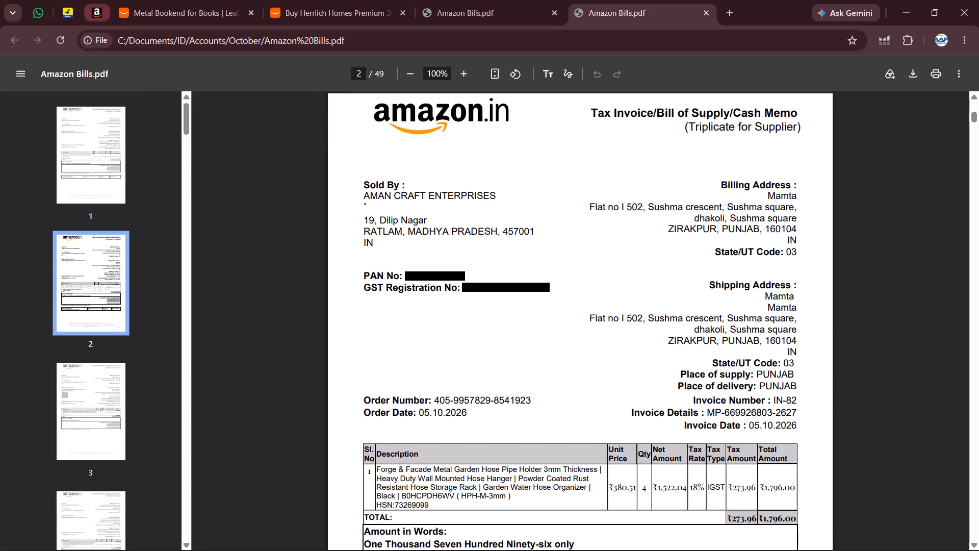
left_click(76, 136)
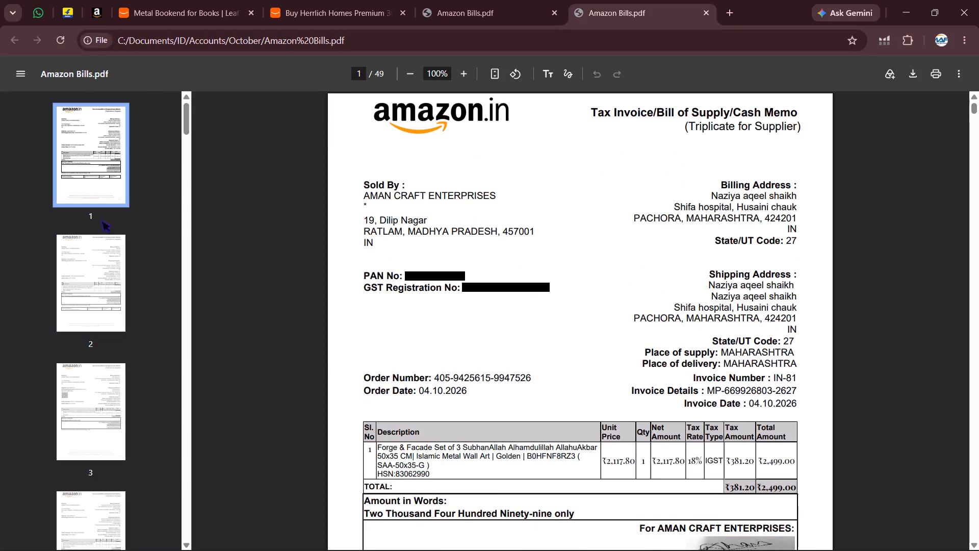
left_click(104, 277)
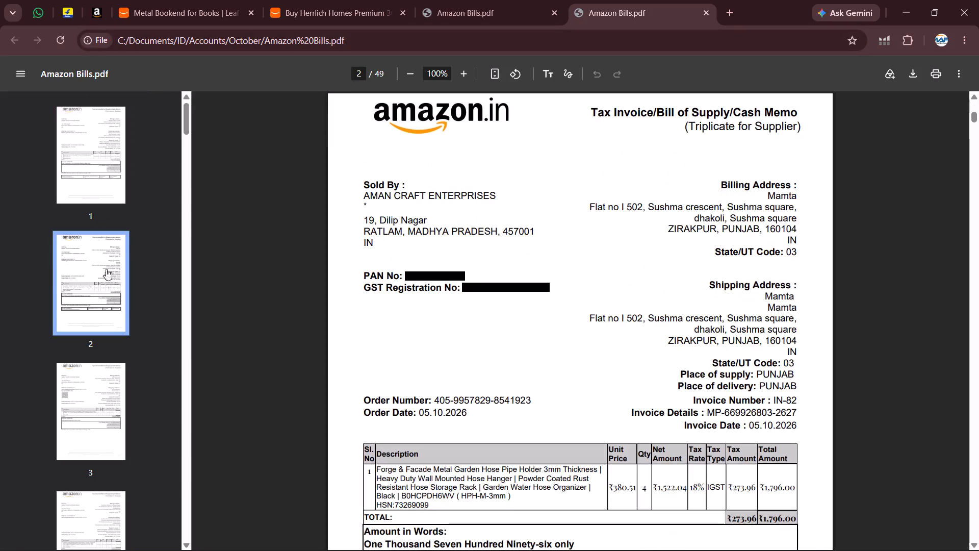
Review Seller Central's shipped Easy Ship orders back to late September, examining the early October orders' dates, products and amounts.
left_click(93, 0)
scroll(356, 227, "up", 5)
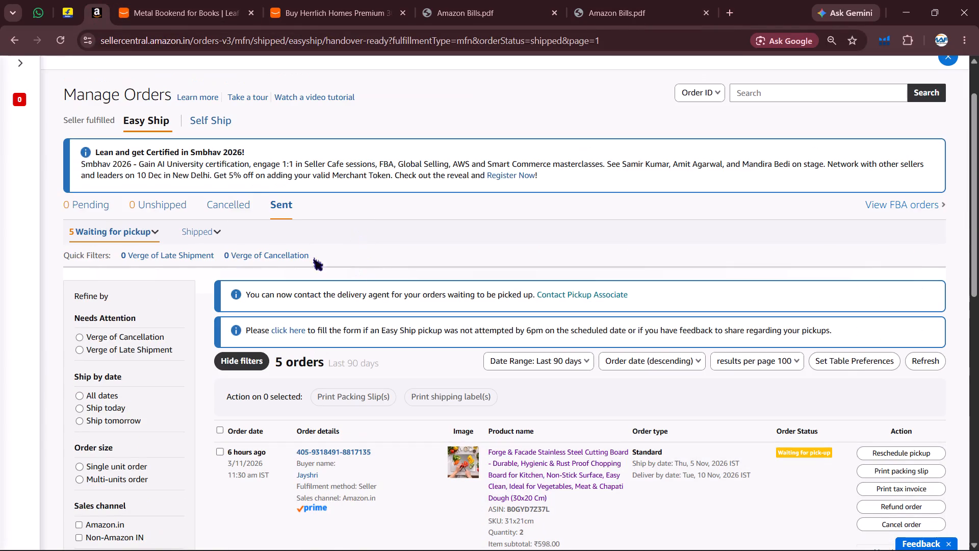
left_click(198, 232)
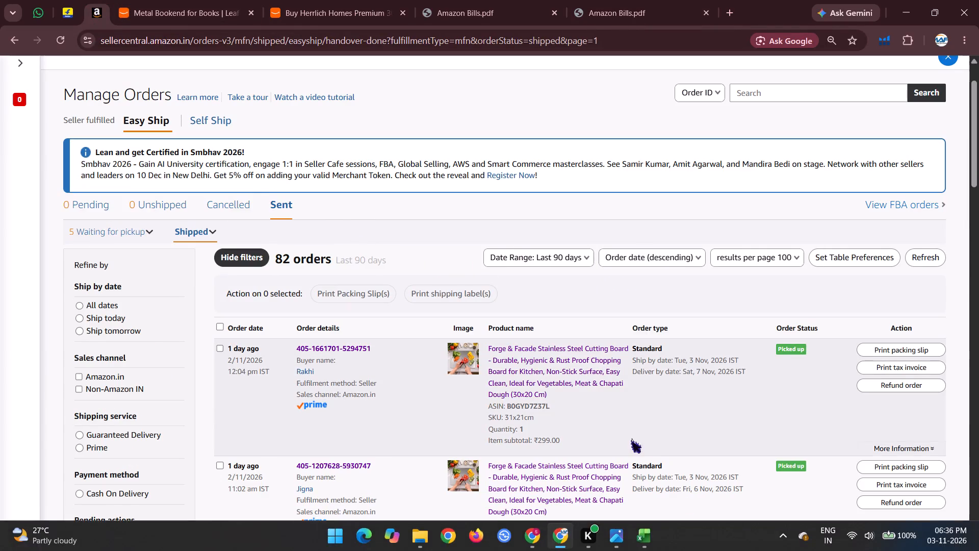
scroll(373, 285, "down", 14)
scroll(403, 264, "down", 8)
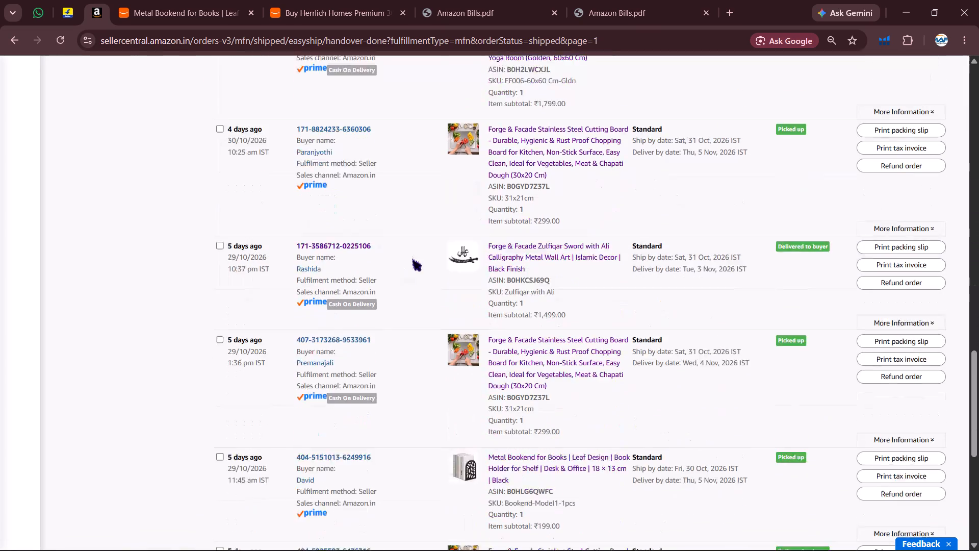
scroll(412, 256, "down", 20)
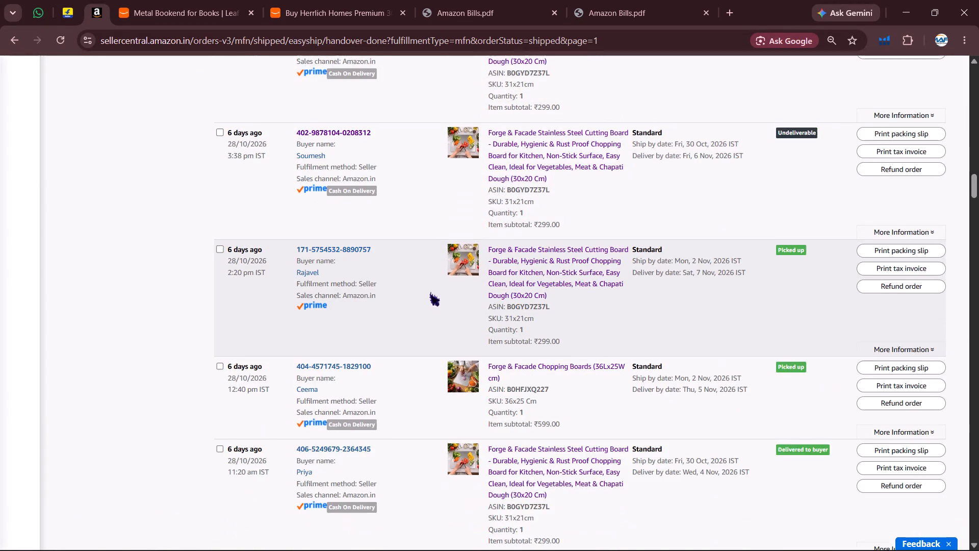
scroll(430, 291, "down", 19)
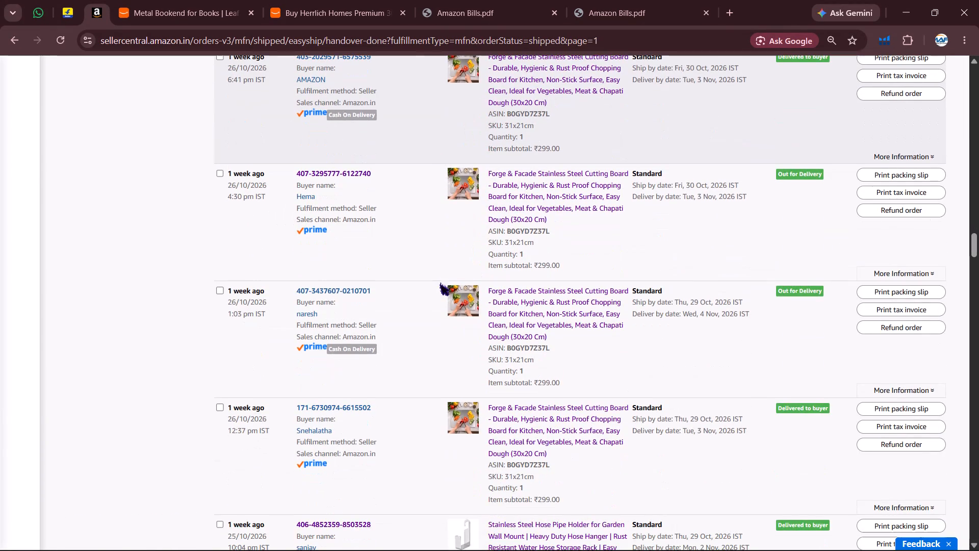
scroll(440, 280, "down", 8)
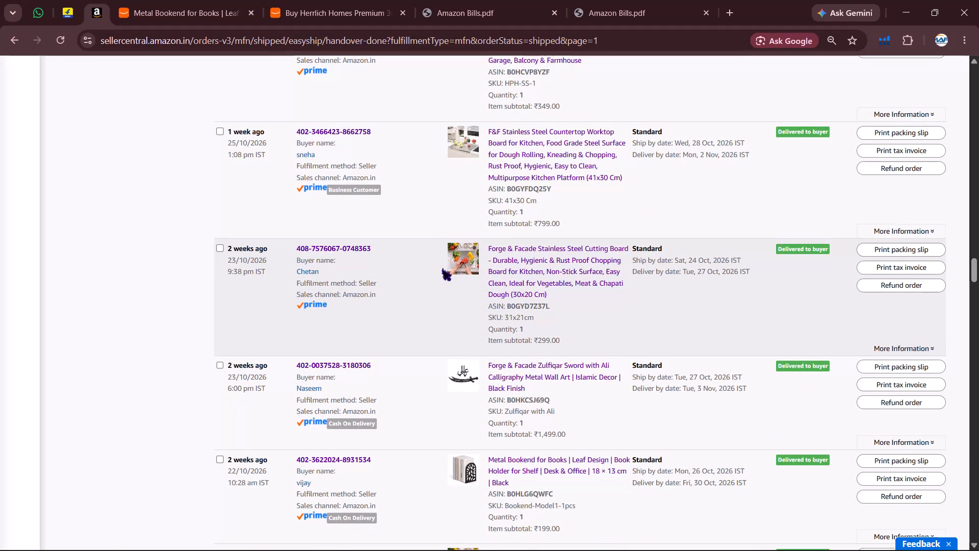
scroll(442, 266, "down", 6)
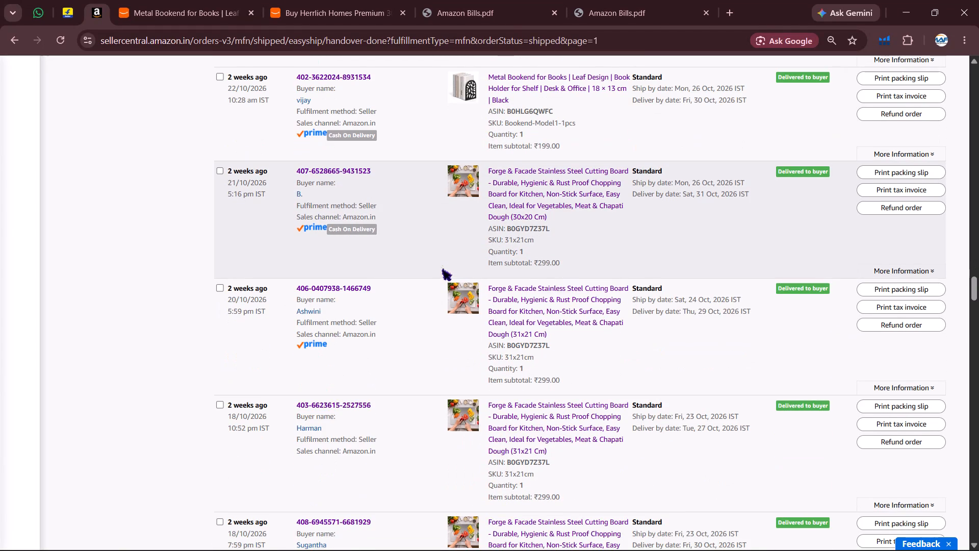
scroll(442, 266, "down", 6)
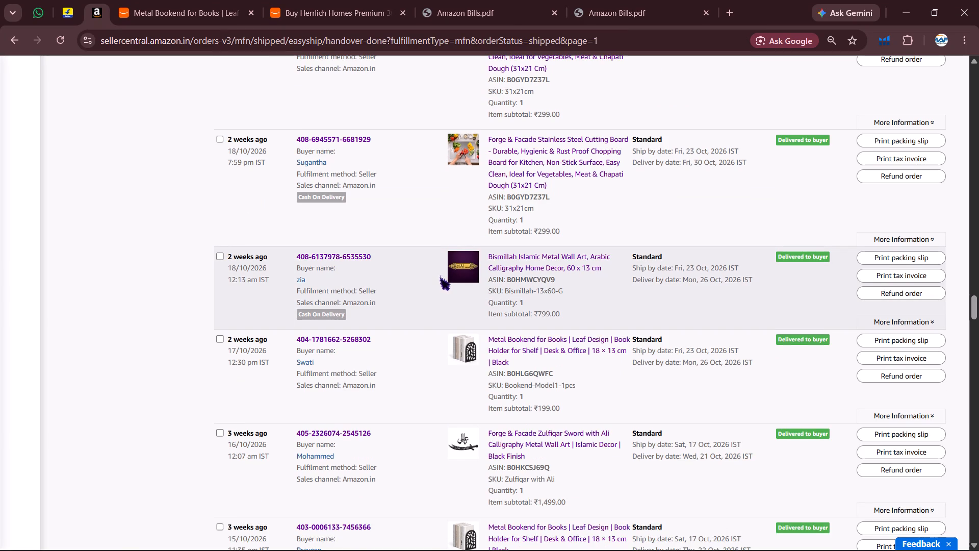
scroll(407, 346, "down", 10)
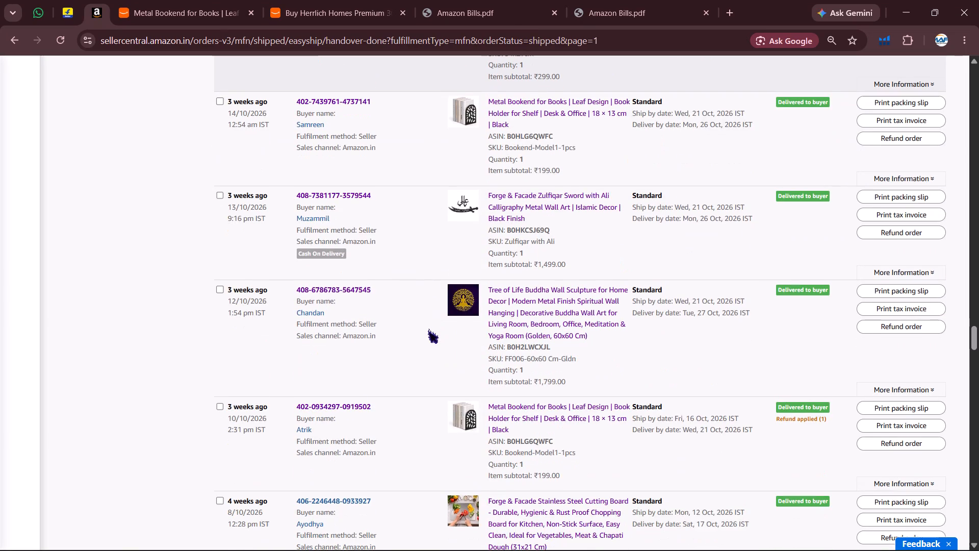
scroll(417, 228, "down", 8)
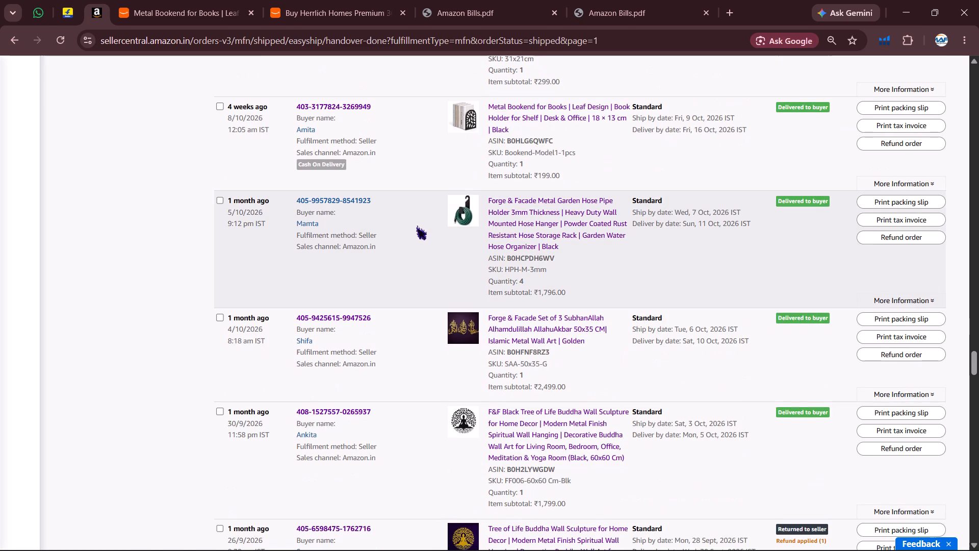
scroll(417, 224, "down", 4)
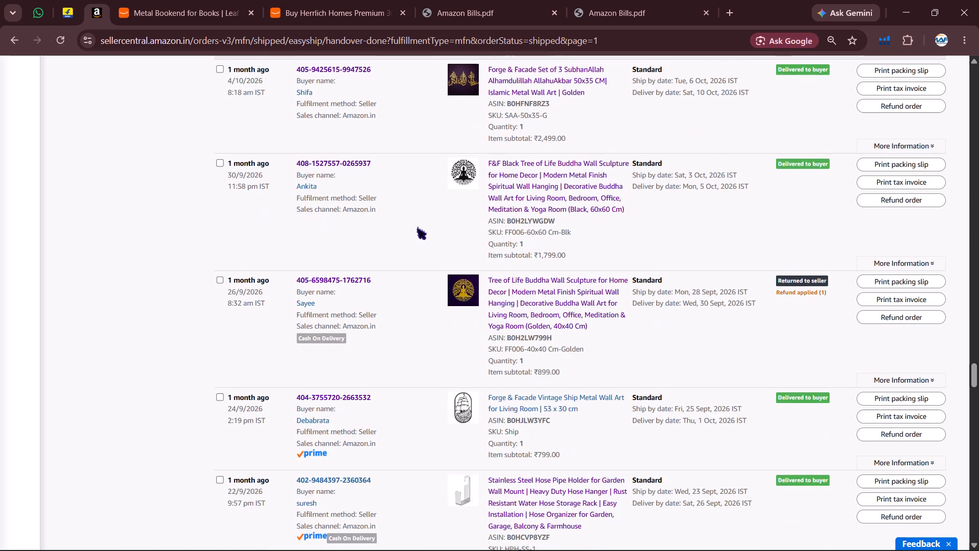
scroll(385, 414, "up", 3)
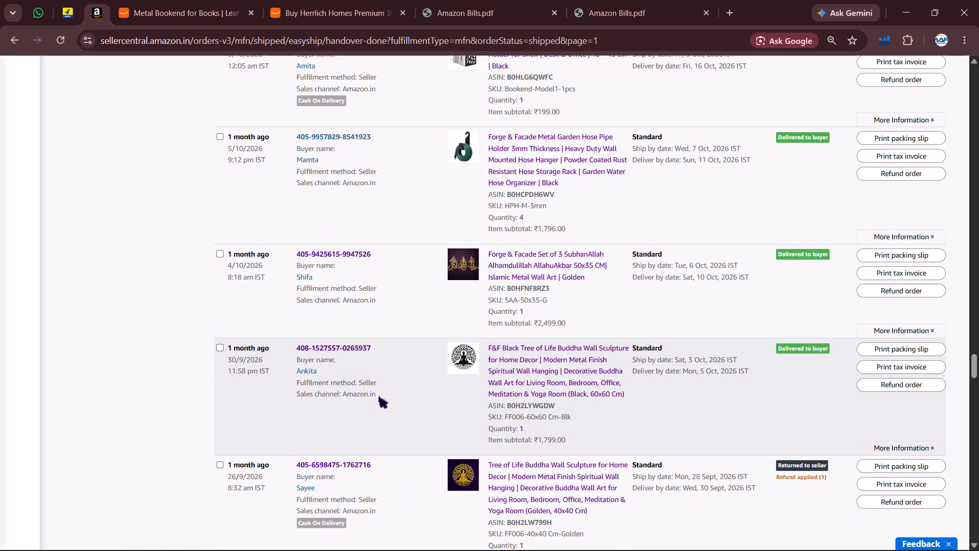
scroll(609, 342, "up", 2)
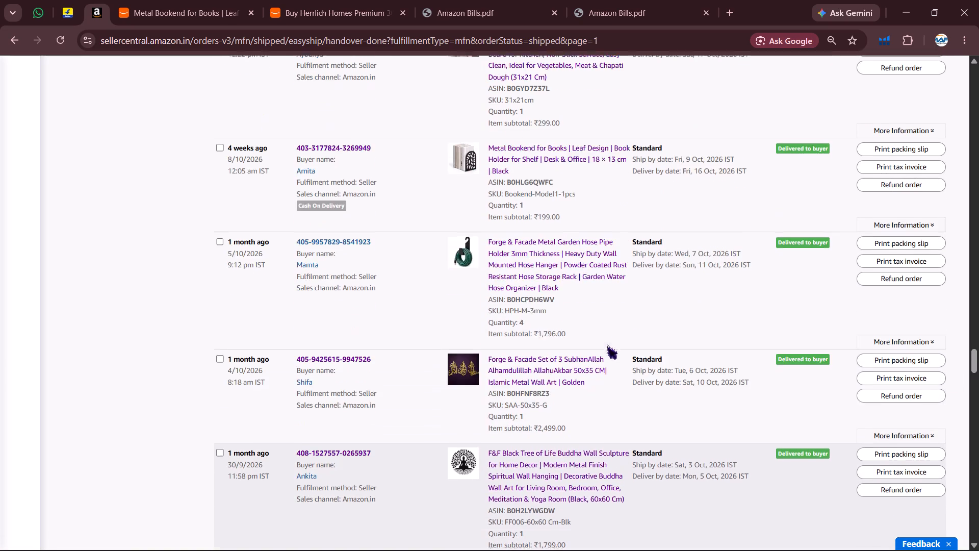
key("alt+Tab")
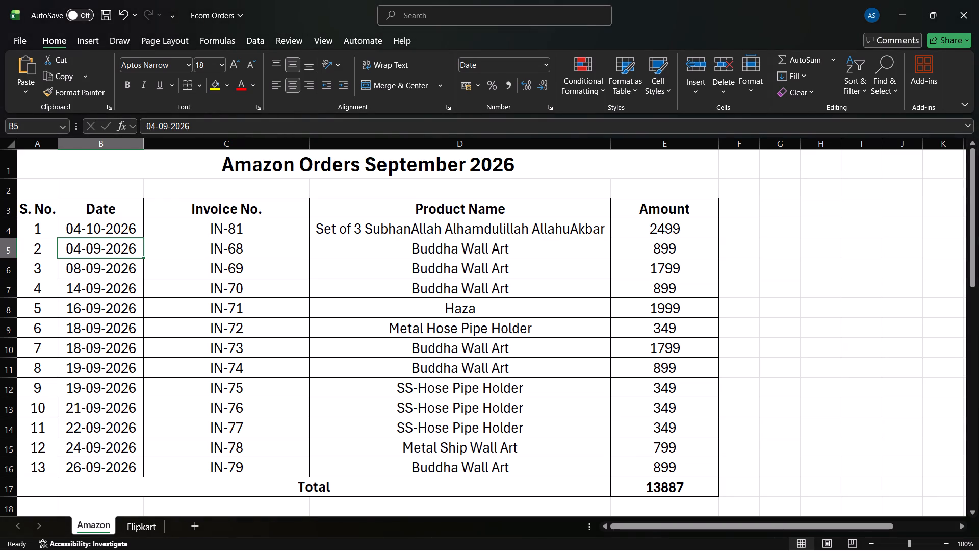
key("alt+Tab")
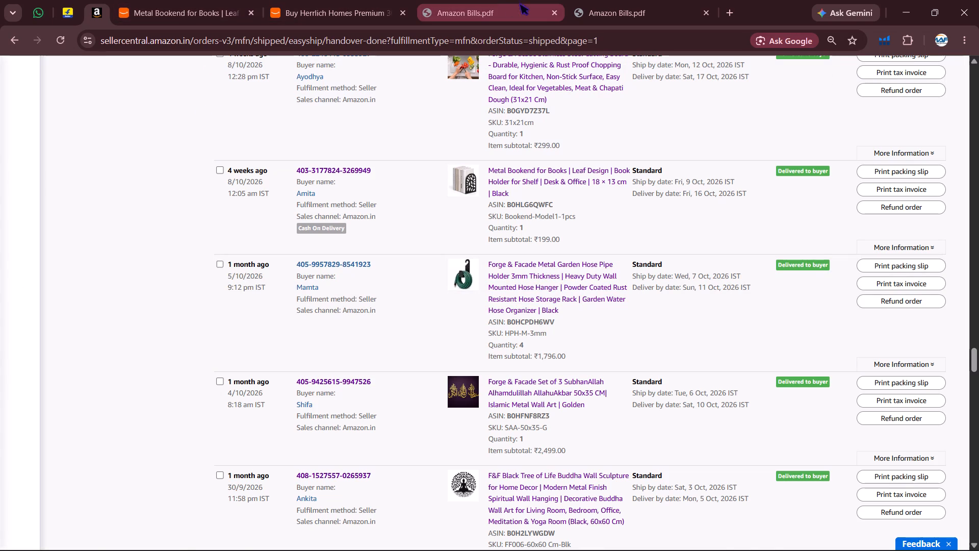
Close the duplicate Amazon Bills PDF, keeping one copy open at the page 2 invoice.
left_click(492, 0)
left_click(614, 0)
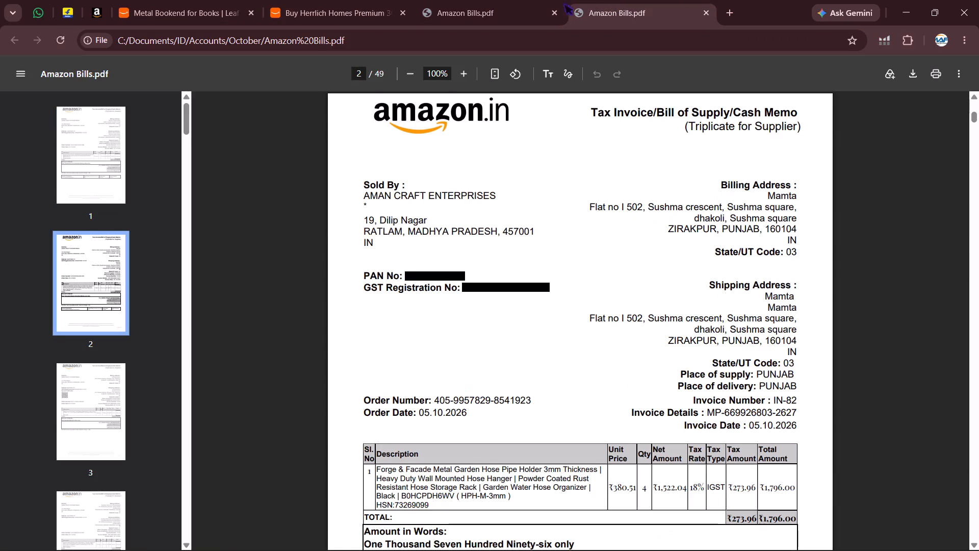
left_click(550, 0)
left_click(87, 278)
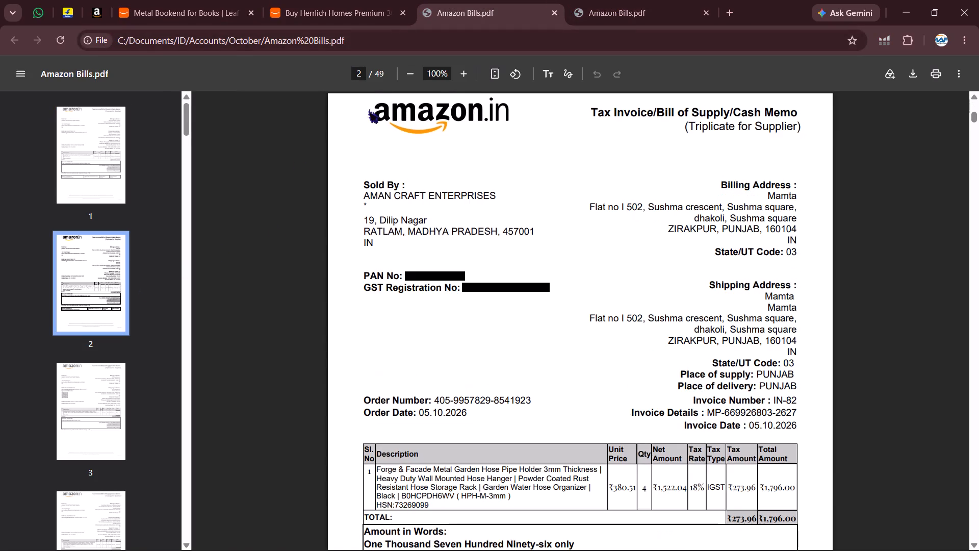
left_click(710, 10)
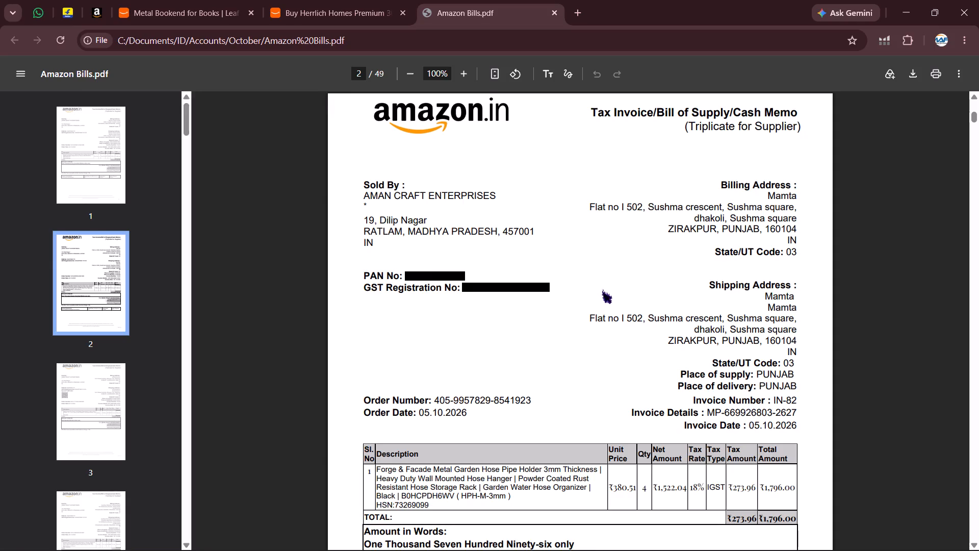
Set the second Amazon order's date in B5 to 05-10-2026, using the invoice on page 2 of the Amazon Bills PDF.
left_click(111, 159)
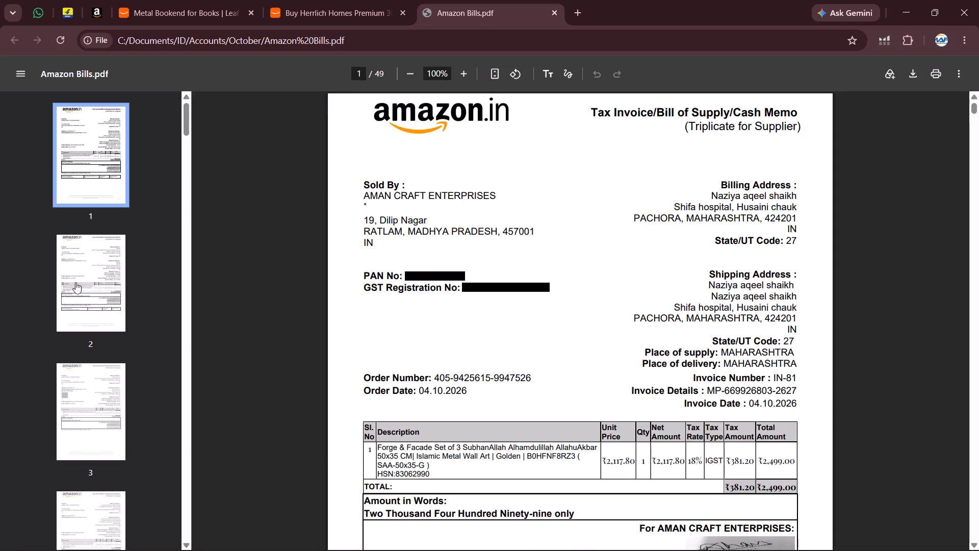
left_click(85, 282)
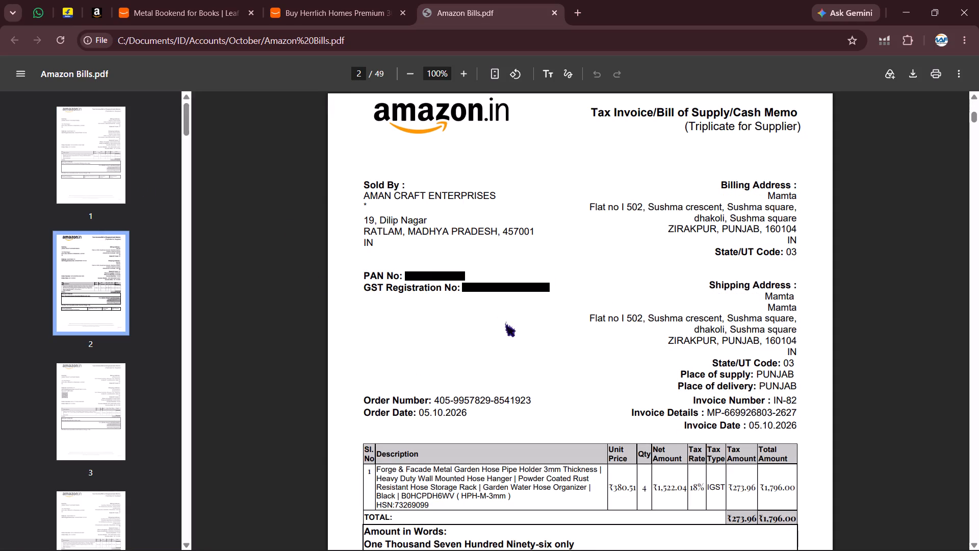
key("alt+Tab")
type("5-10-26")
key("Tab")
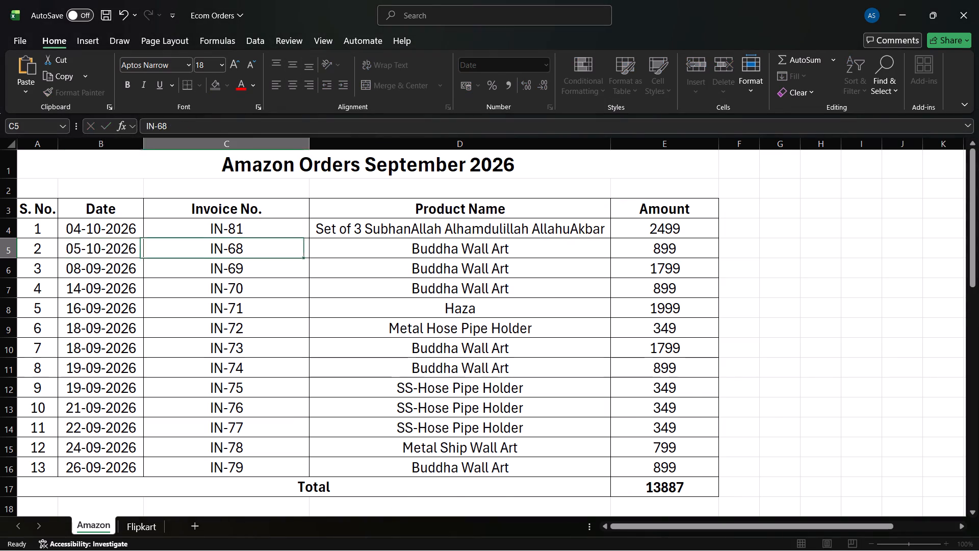
Fill the invoice number from C4 down into C5 and change it to IN-82, matching the page 2 invoice.
key("alt+Tab")
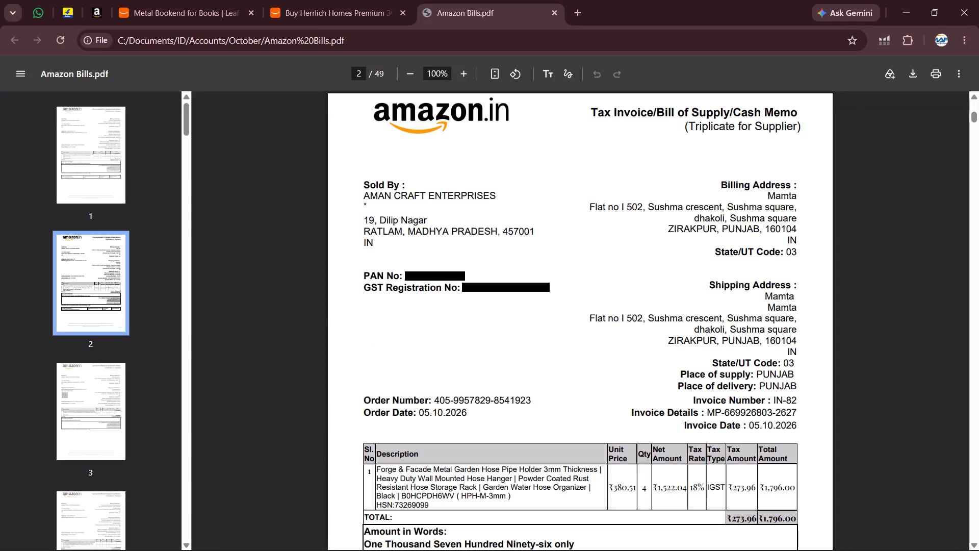
key("alt+Tab")
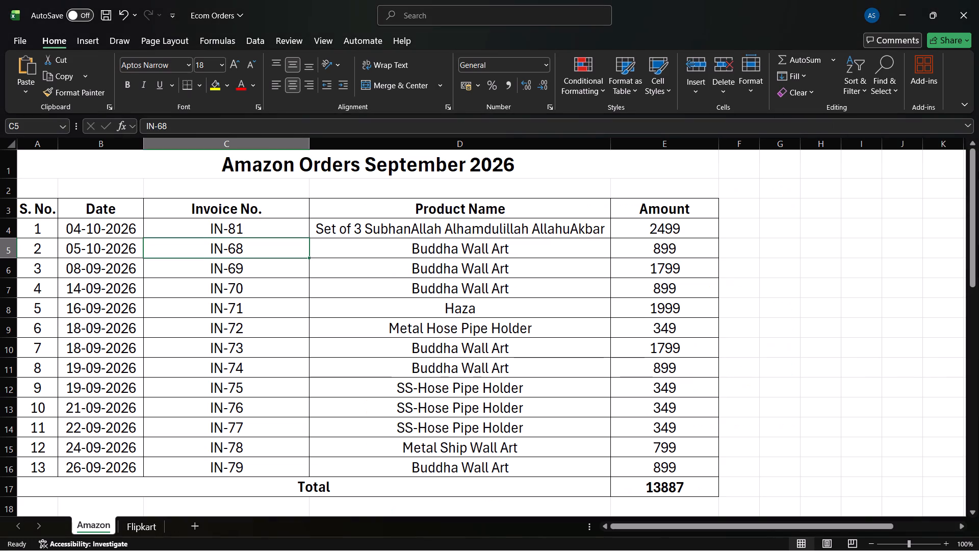
key("ctrl+d")
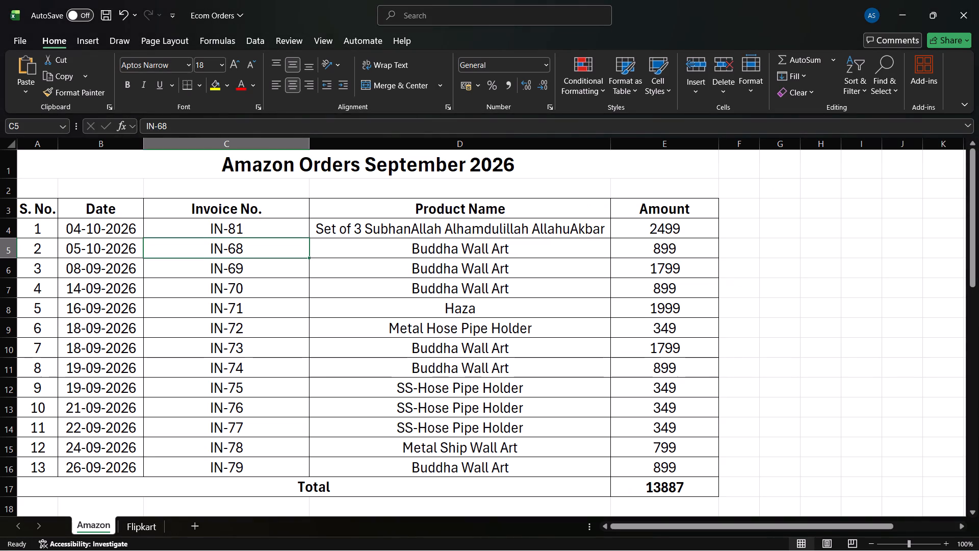
double_click(262, 248)
key("F2")
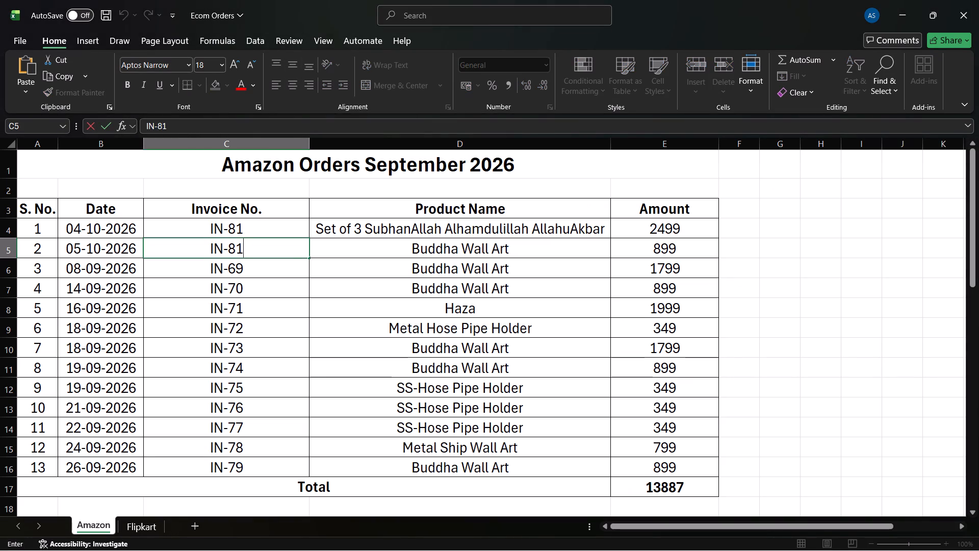
key("BackSpace")
key("2")
key("Return")
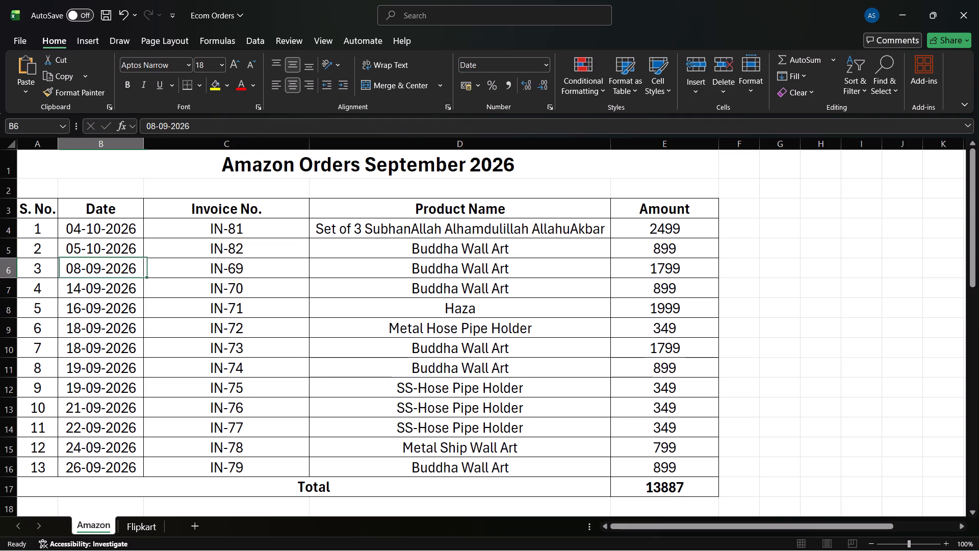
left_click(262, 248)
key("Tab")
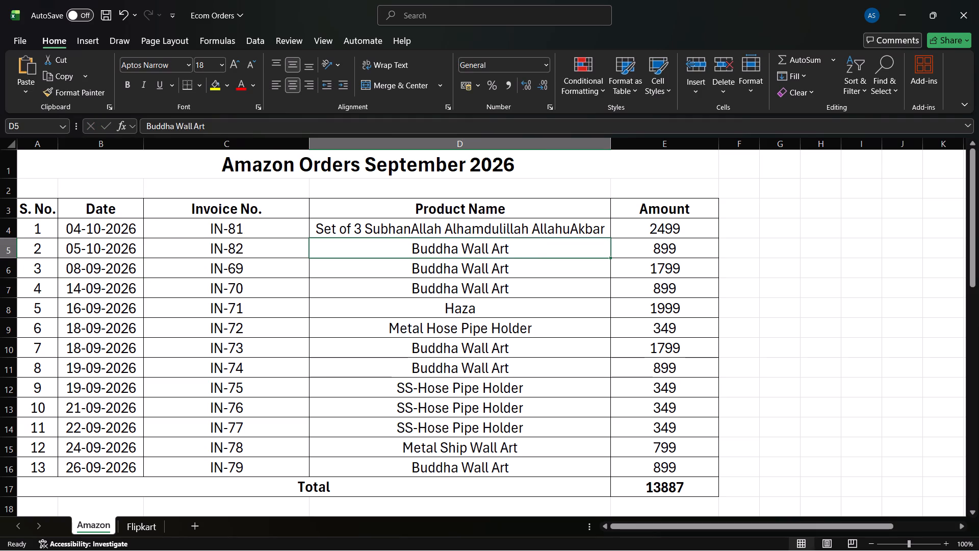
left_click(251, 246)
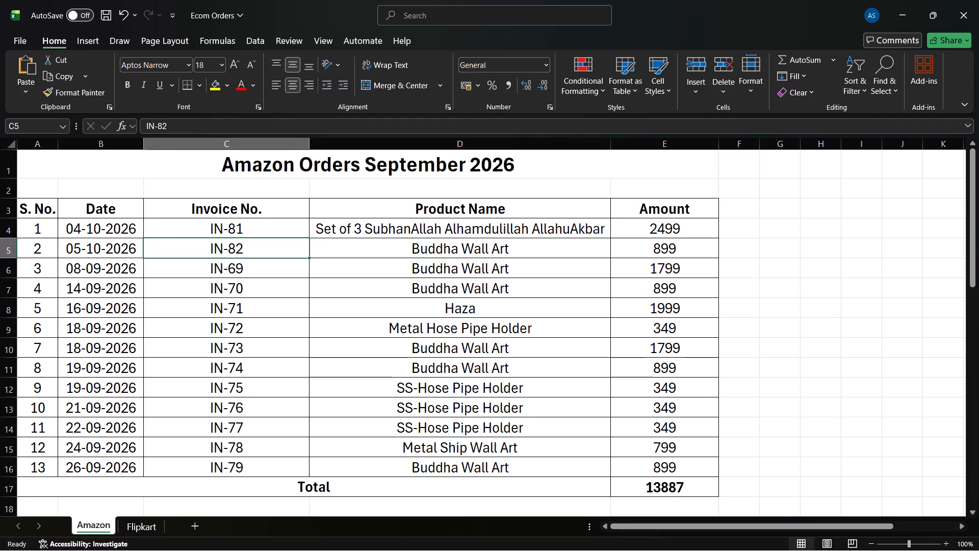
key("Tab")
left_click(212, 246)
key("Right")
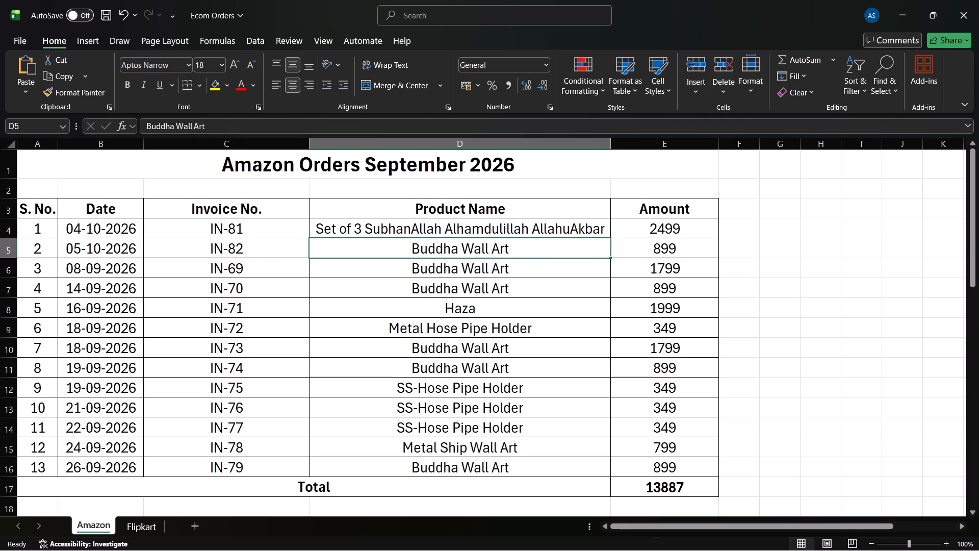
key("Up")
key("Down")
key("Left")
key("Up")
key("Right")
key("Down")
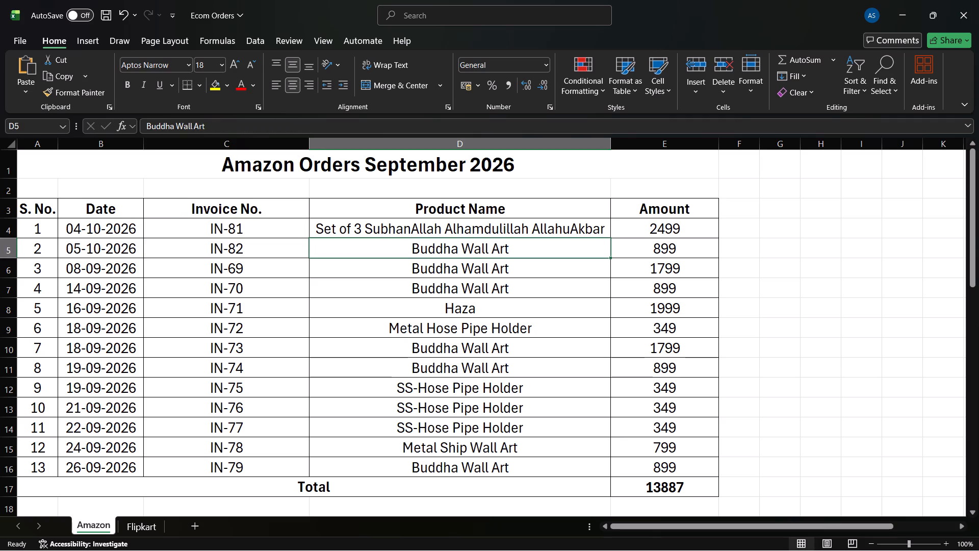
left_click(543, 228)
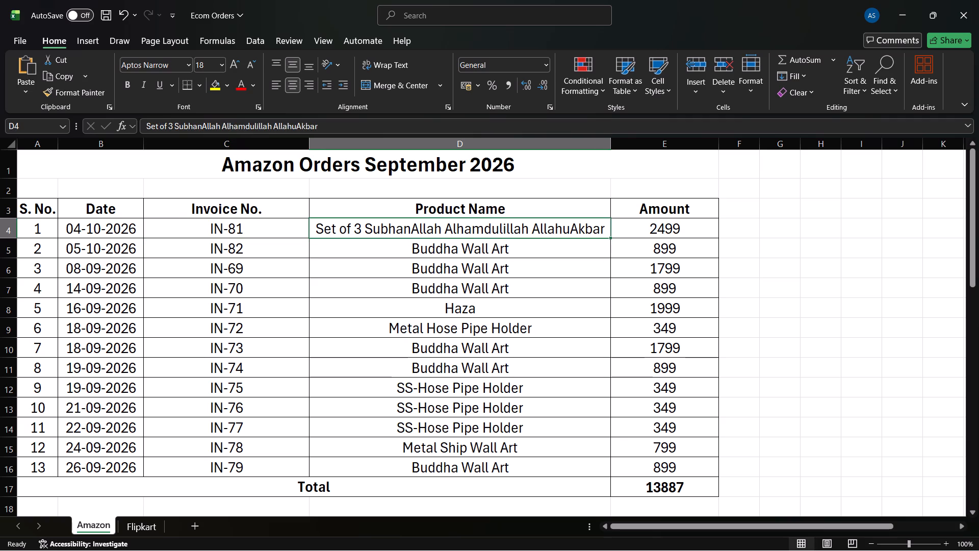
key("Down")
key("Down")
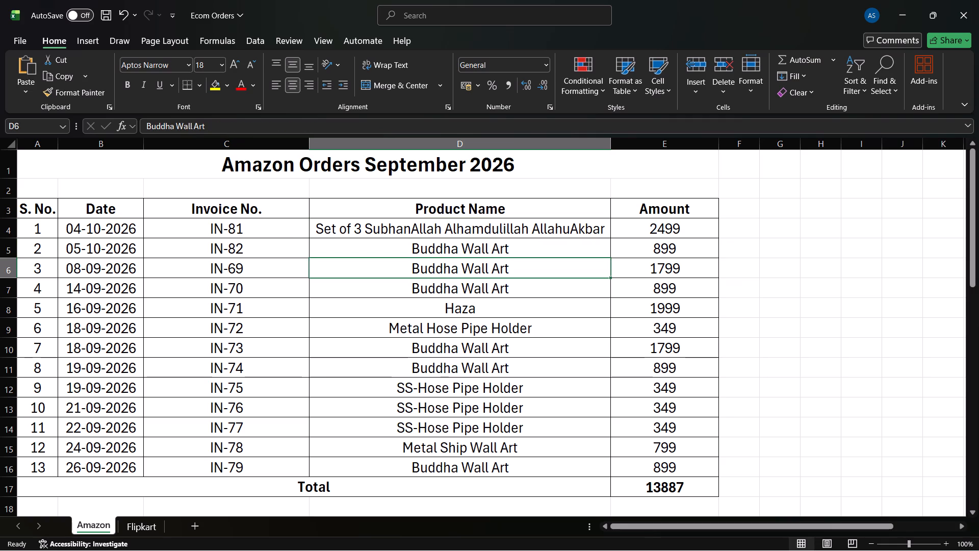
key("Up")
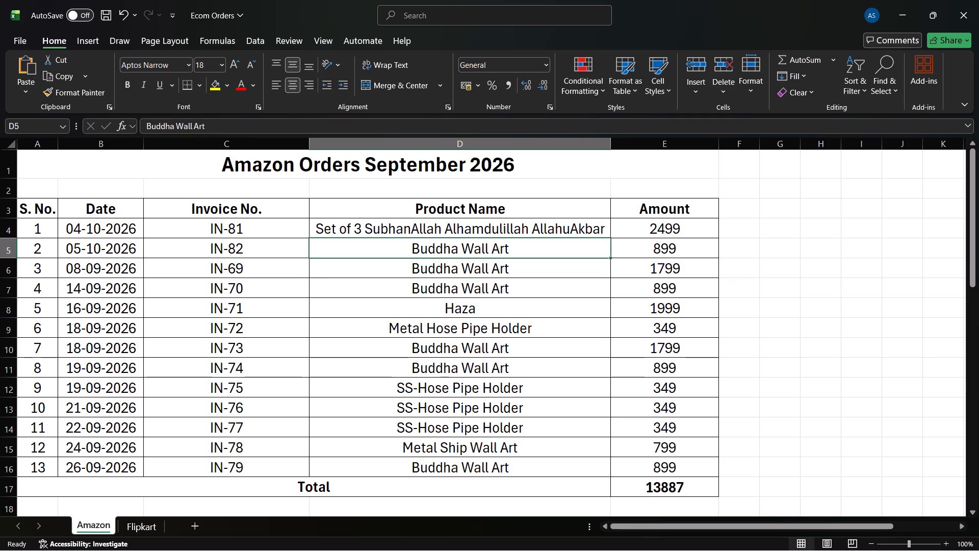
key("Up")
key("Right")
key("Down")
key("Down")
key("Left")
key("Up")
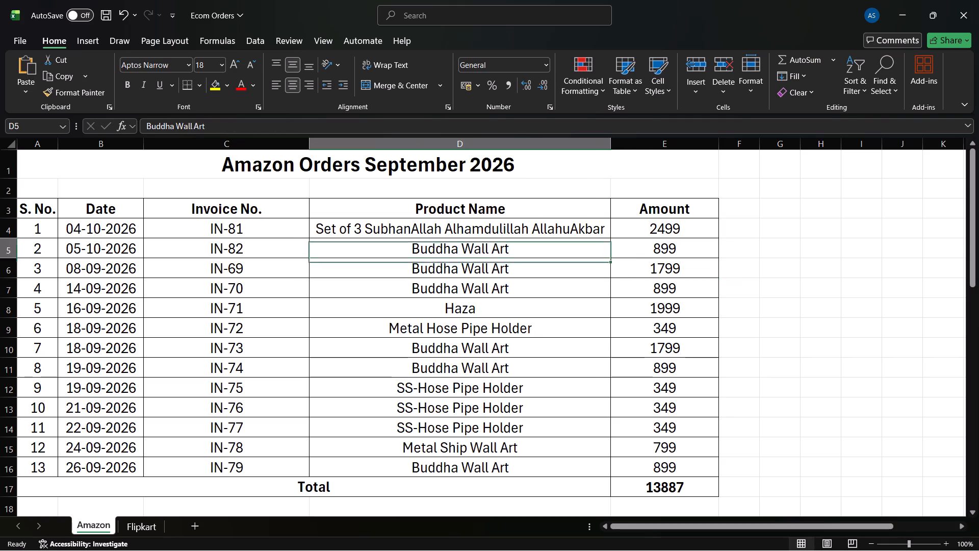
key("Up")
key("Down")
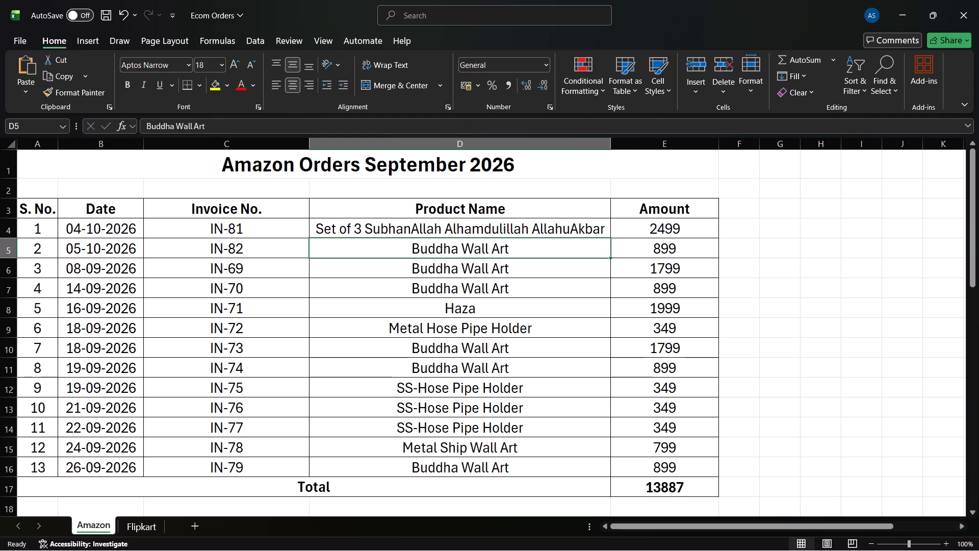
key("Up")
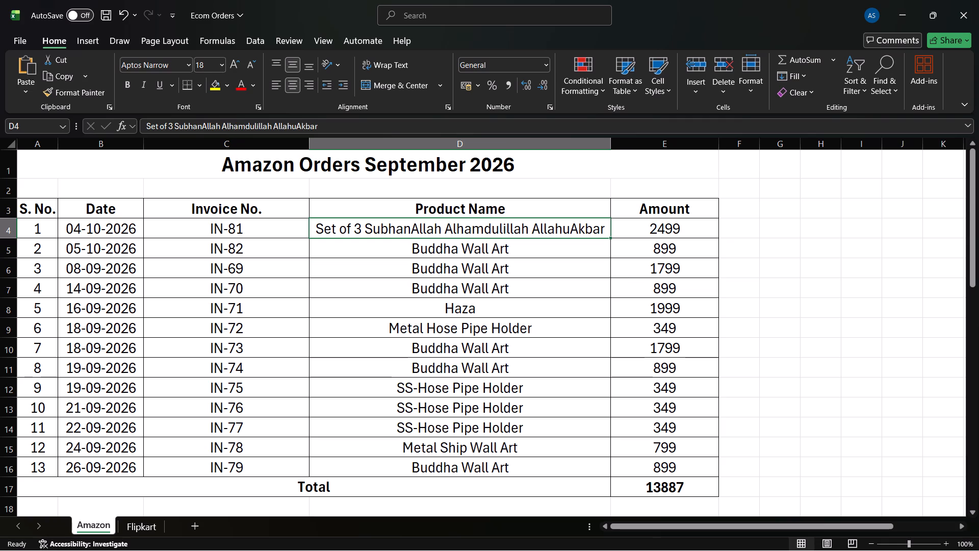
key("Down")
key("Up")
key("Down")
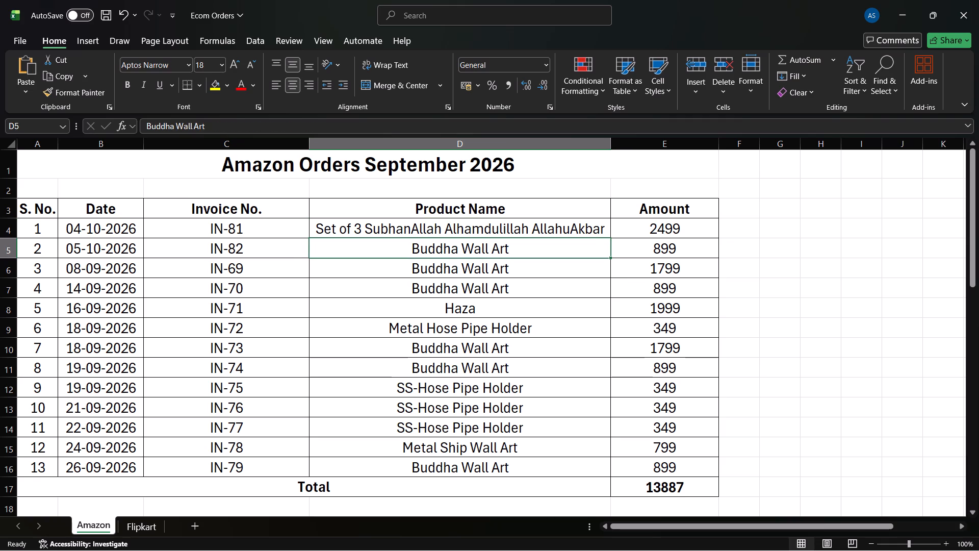
Set the second Amazon order's amount in E5 to 1796, using the total on the page 2 invoice in the Amazon Bills PDF.
key("alt+Tab")
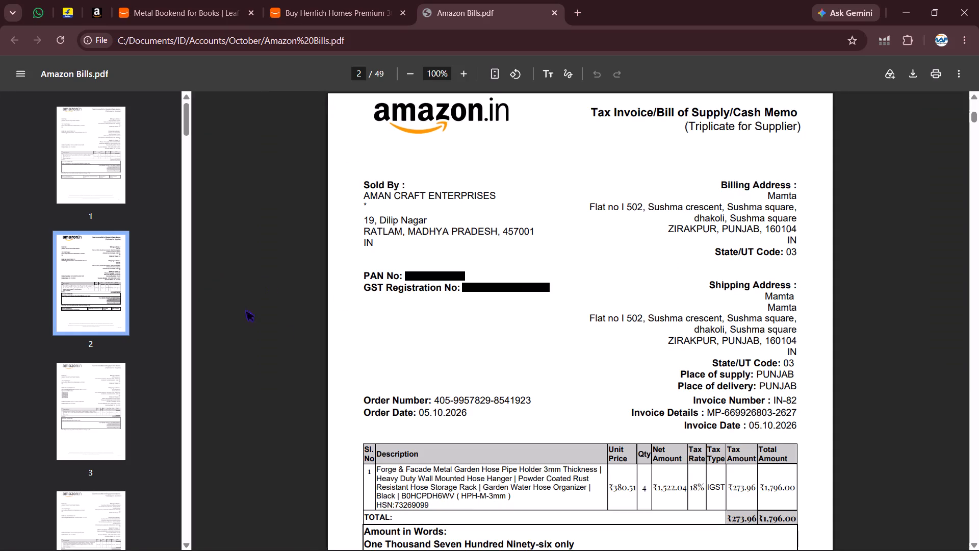
scroll(558, 391, "down", 1)
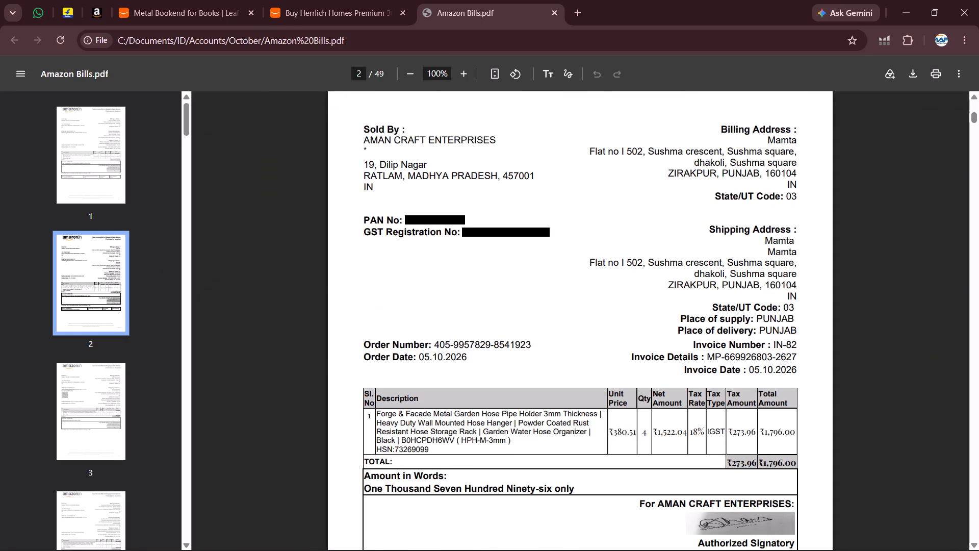
key("alt+Tab")
key("alt+Tab")
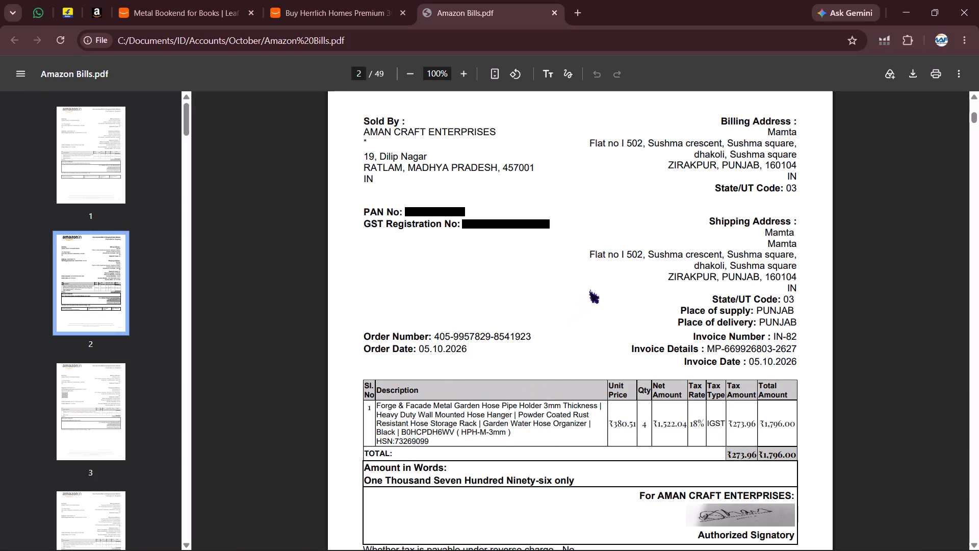
scroll(589, 288, "down", 1)
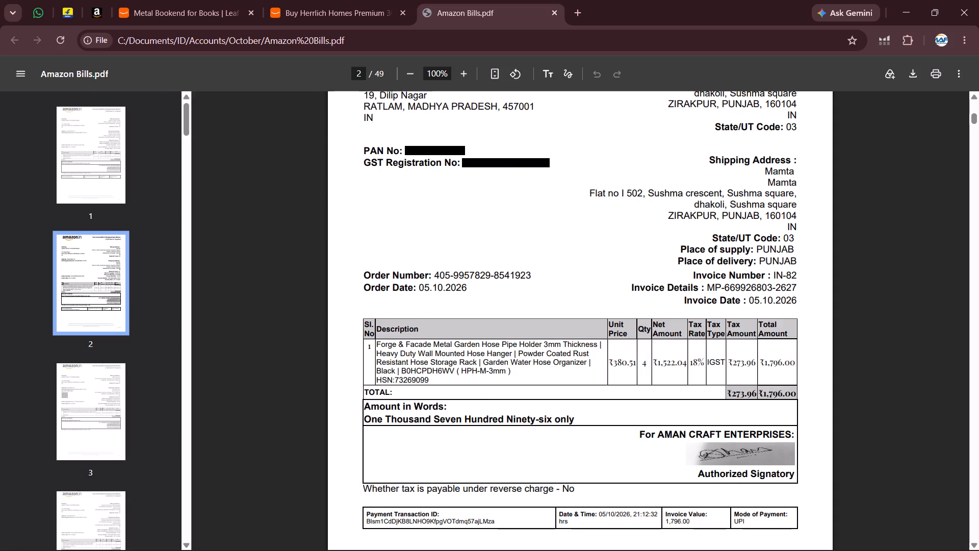
scroll(772, 403, "up", 1)
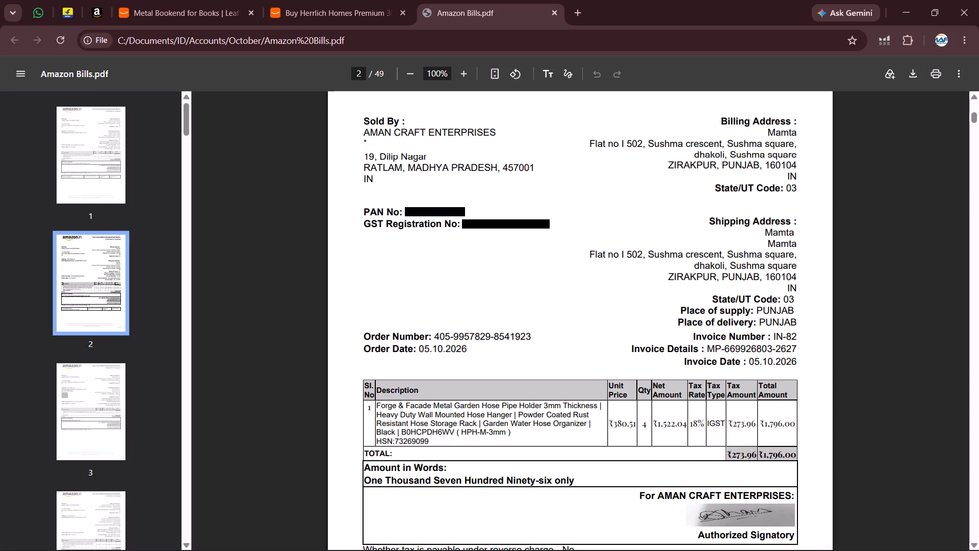
key("alt+Tab")
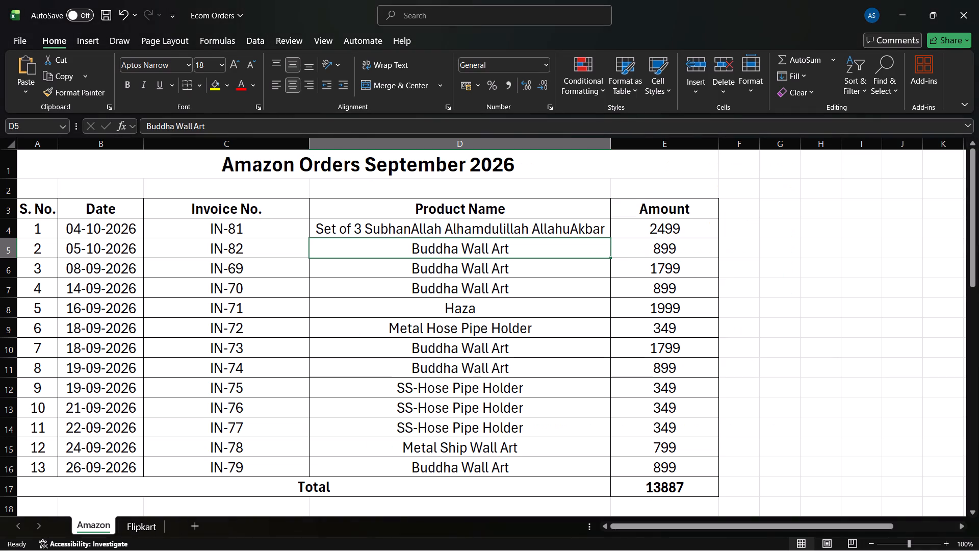
left_click(660, 253)
type("17")
type("96")
key("Return")
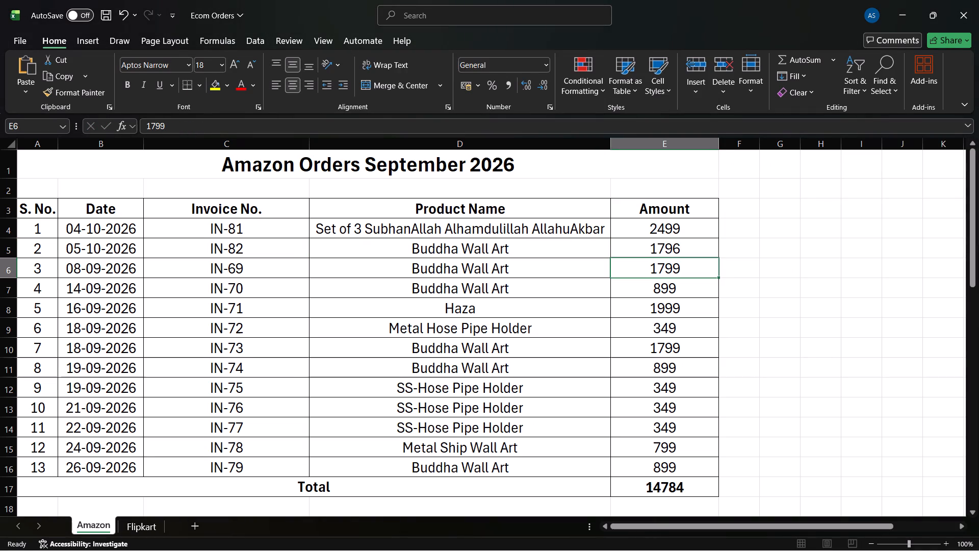
Copy the product name "Metal Garden Hose Pipe Holder 3mm Thickness" from the page 2 invoice and return to the second order's product cell D5.
left_click(525, 256)
key("alt+Tab")
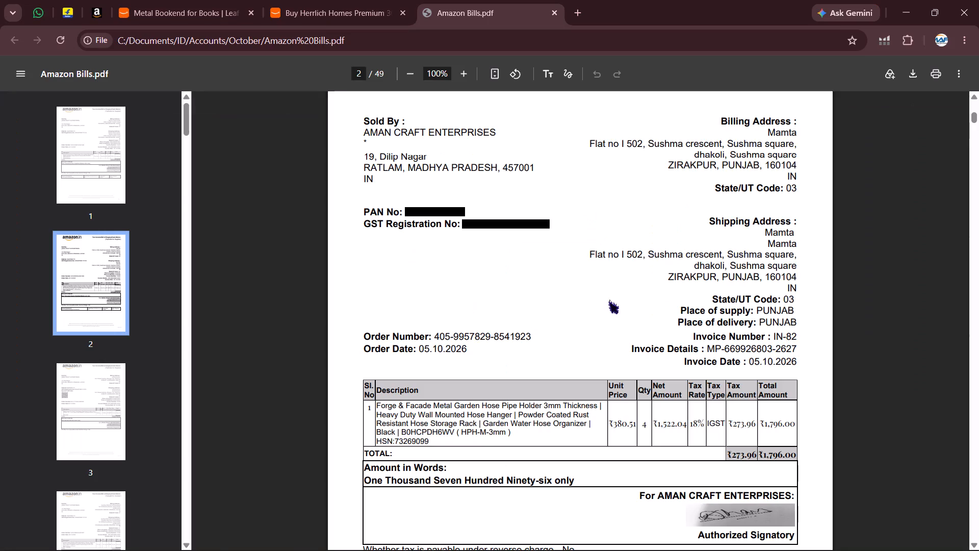
left_click_drag(433, 404, 589, 397)
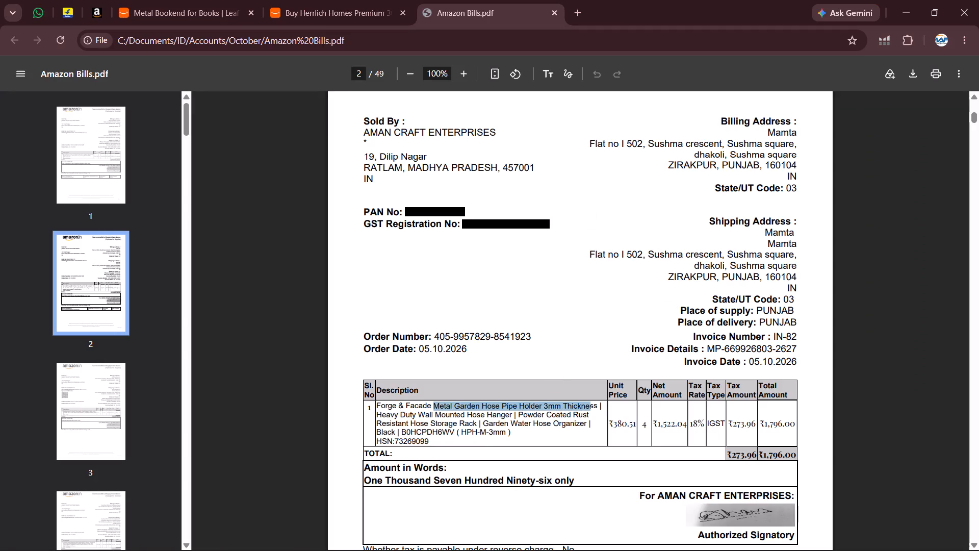
left_click_drag(589, 397, 597, 397)
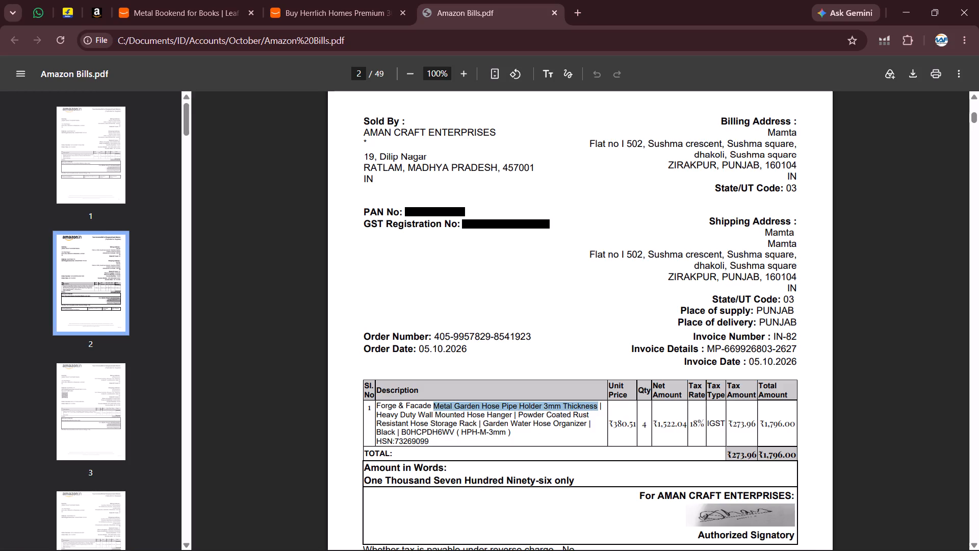
left_click_drag(597, 397, 597, 398)
key("ctrl+c")
key("alt+Tab")
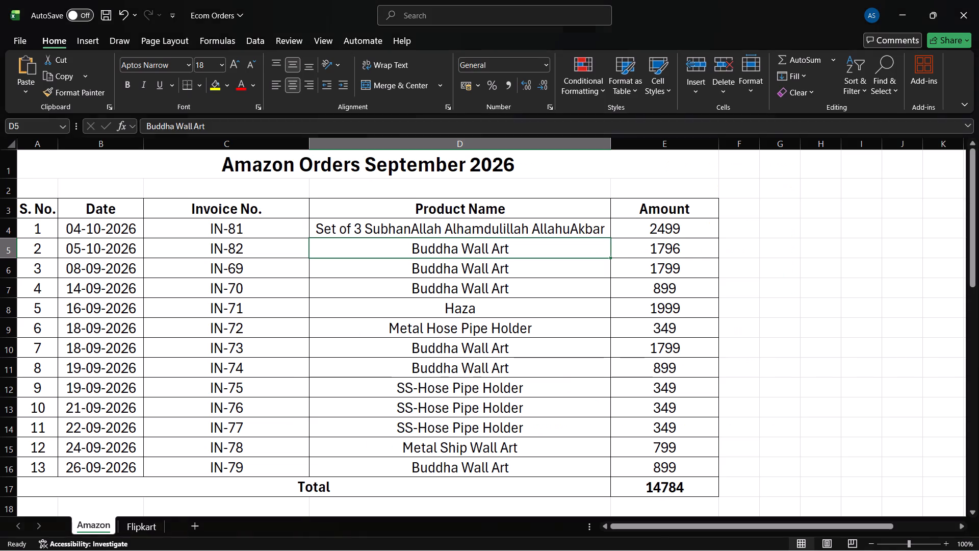
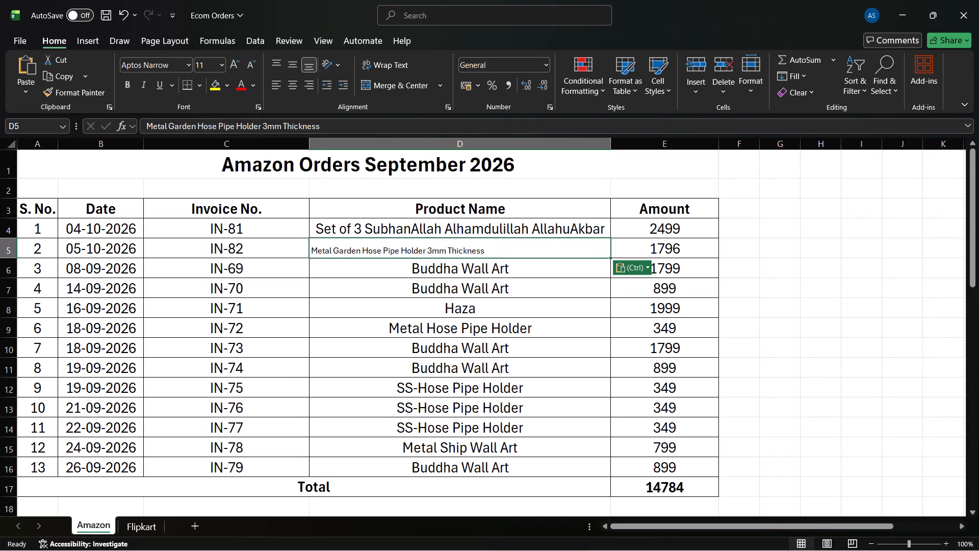
Make the pasted product name in D5 match the destination table's formatting.
left_click(634, 267)
left_click(642, 299)
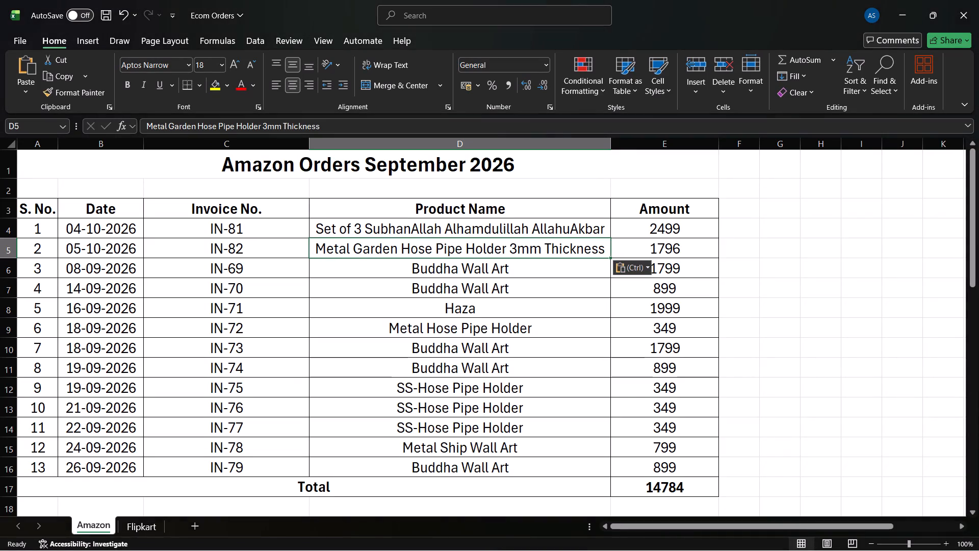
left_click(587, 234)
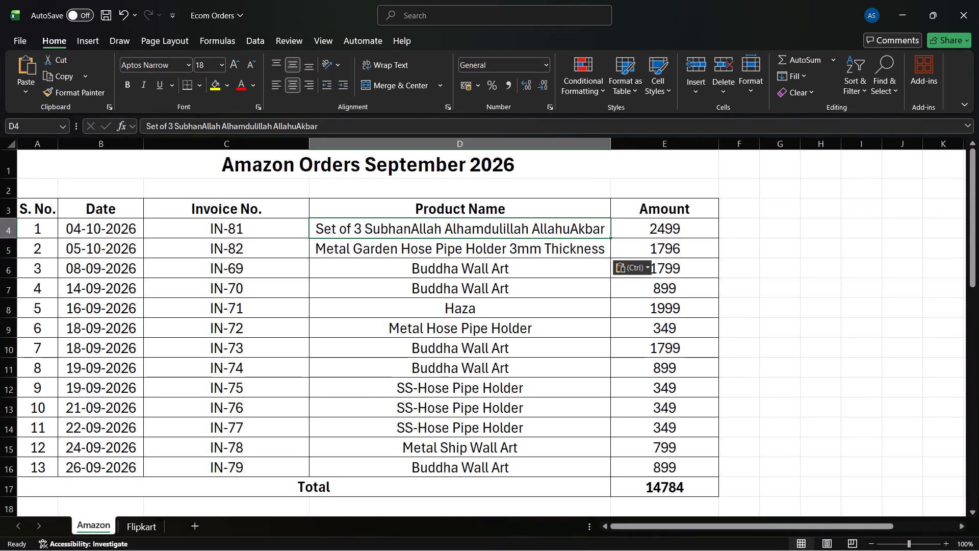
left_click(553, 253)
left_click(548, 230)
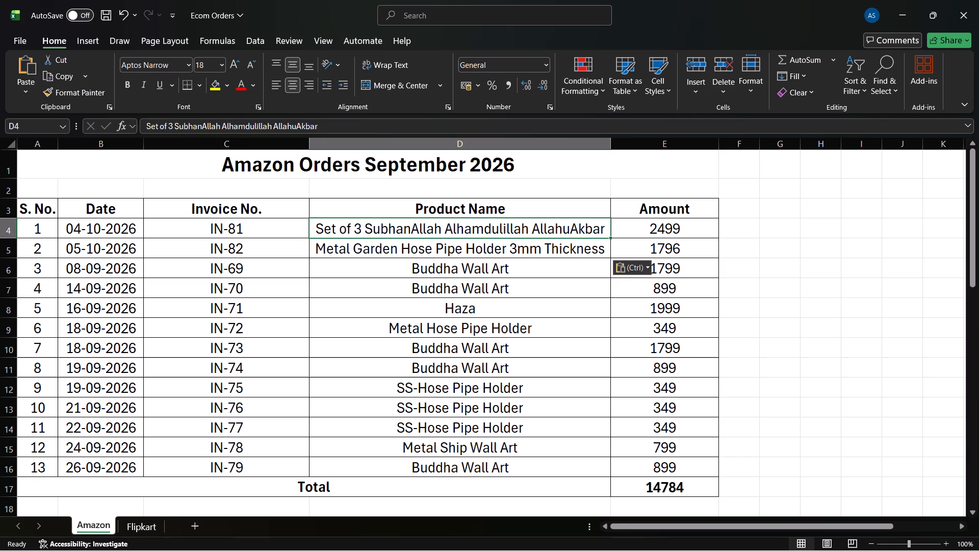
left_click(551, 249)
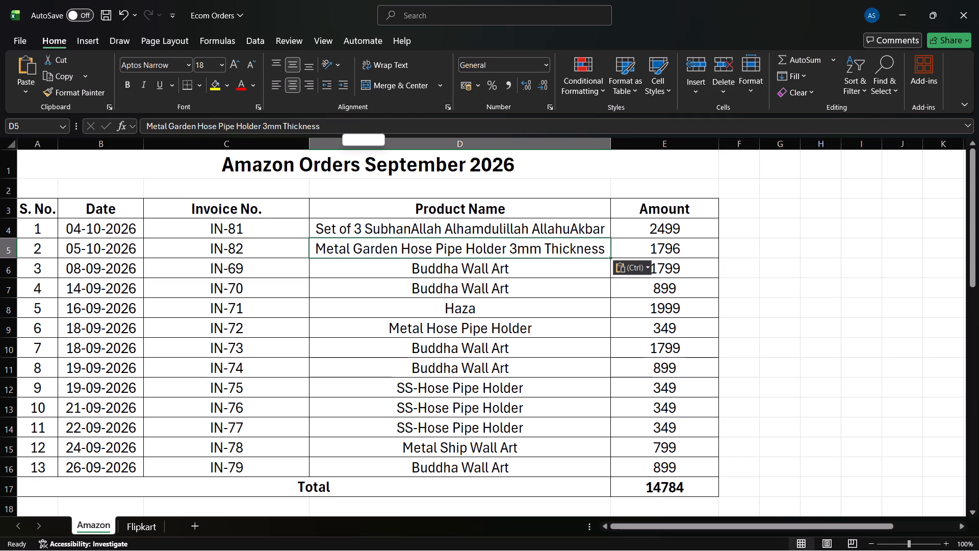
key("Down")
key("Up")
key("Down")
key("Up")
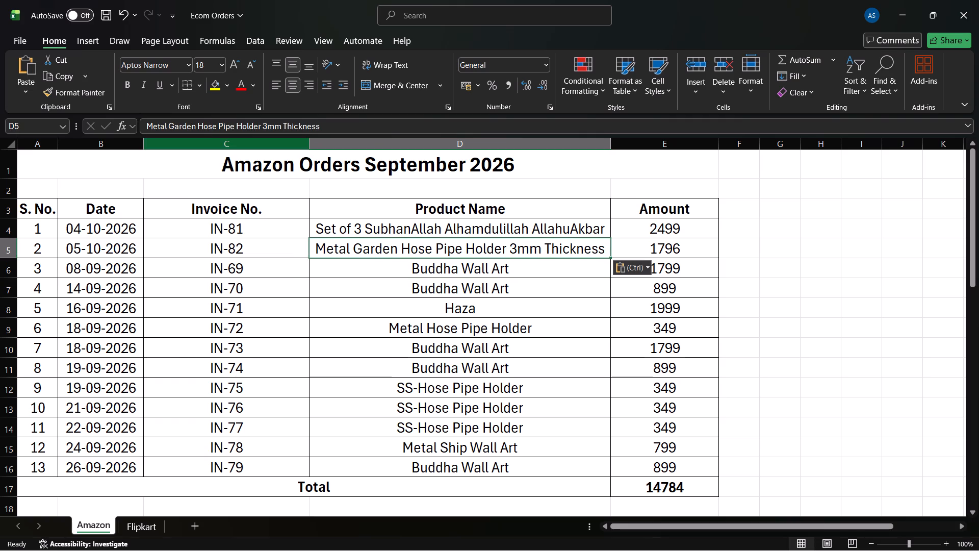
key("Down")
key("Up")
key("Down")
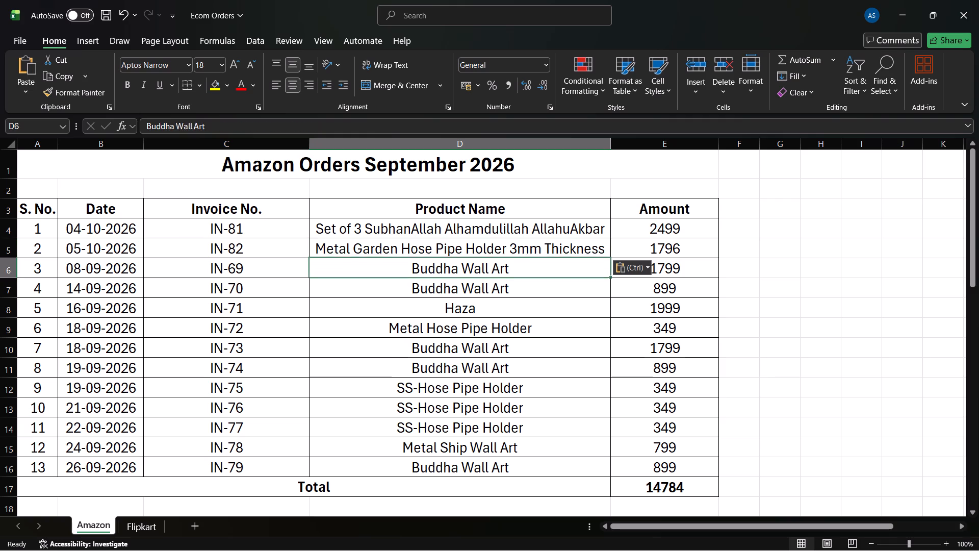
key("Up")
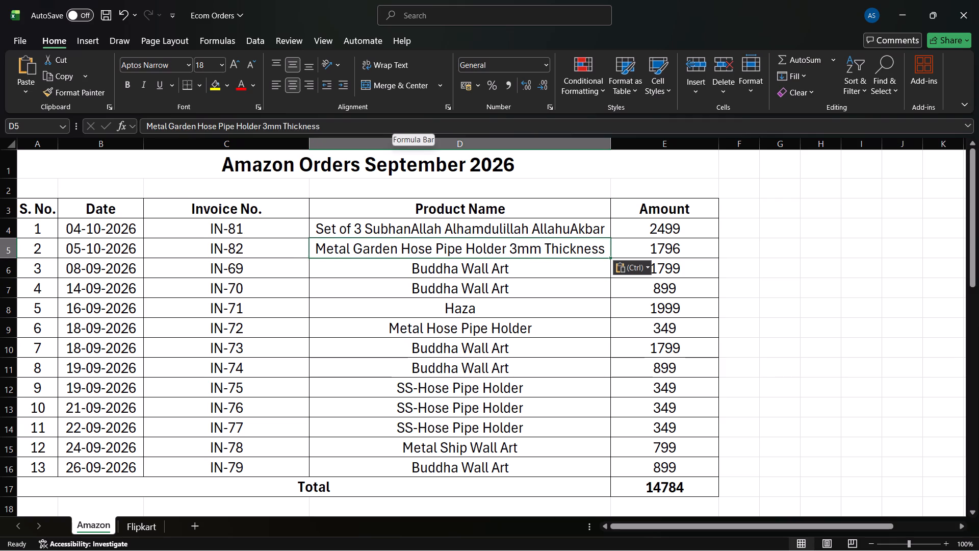
Append the quantity " - 4" from the page 2 invoice to the product name in D5 and fit column D's width to it.
key("alt+Tab")
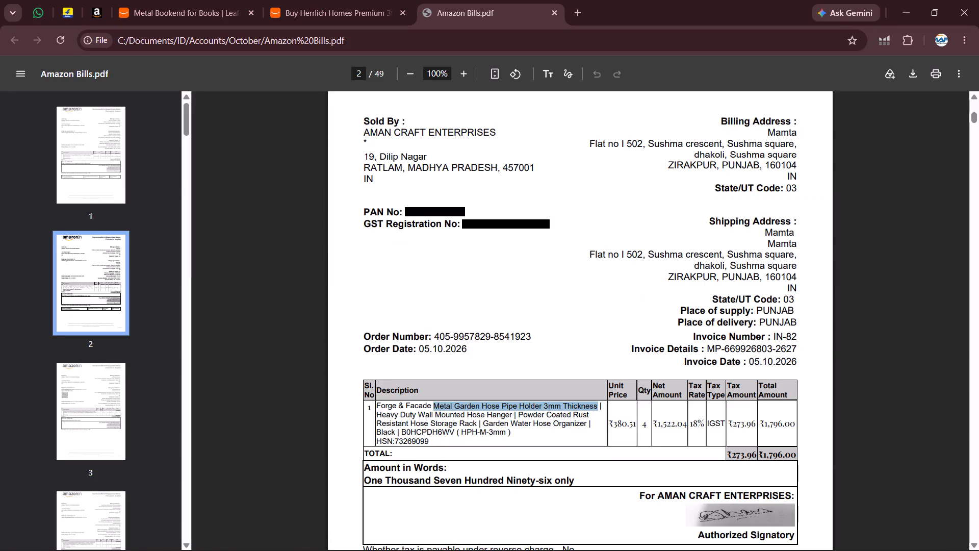
left_click(763, 428)
scroll(764, 428, "down", 1)
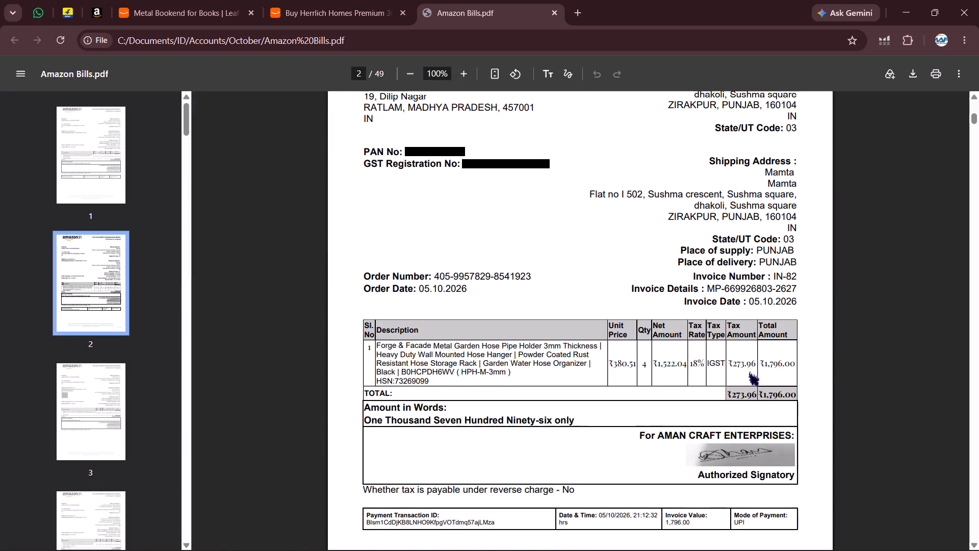
key("alt+Tab")
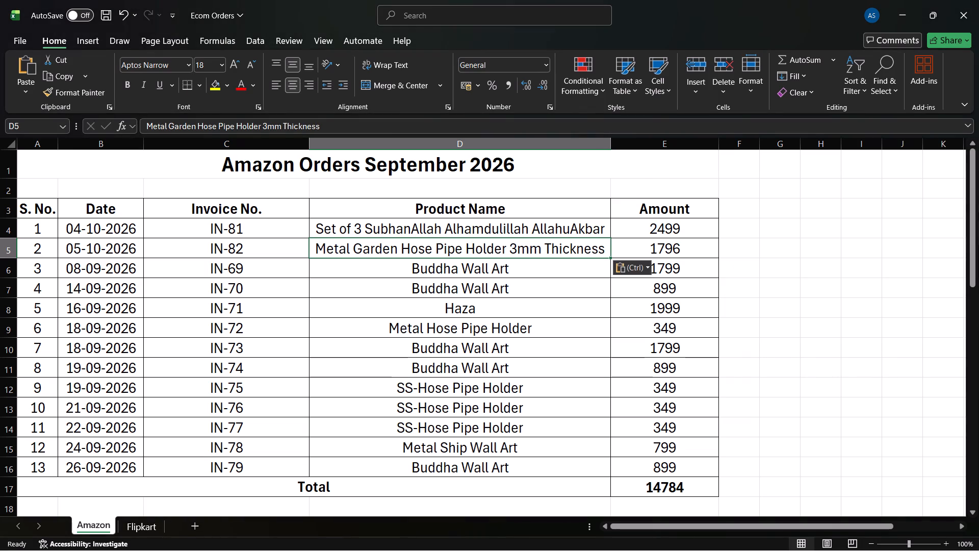
double_click(603, 253)
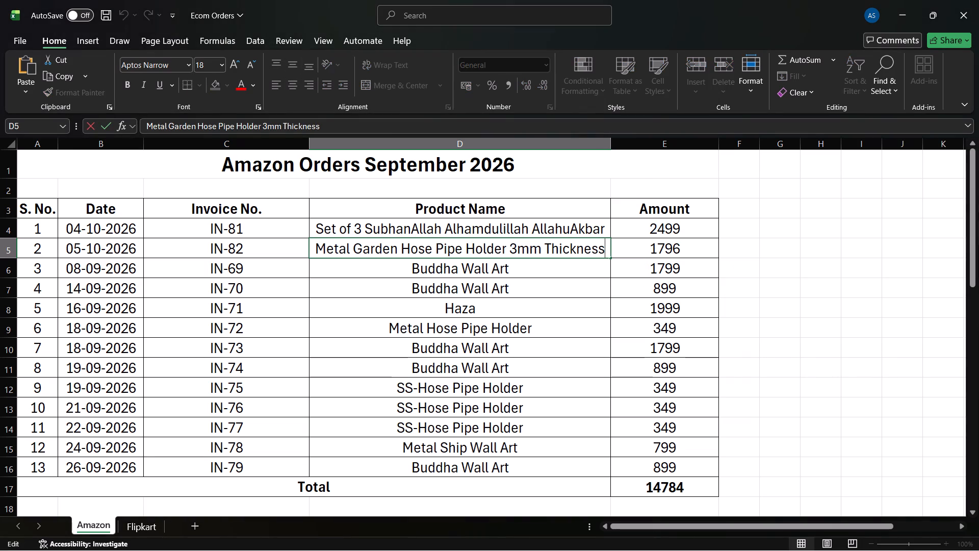
key("space")
type("-")
key("space")
type("4")
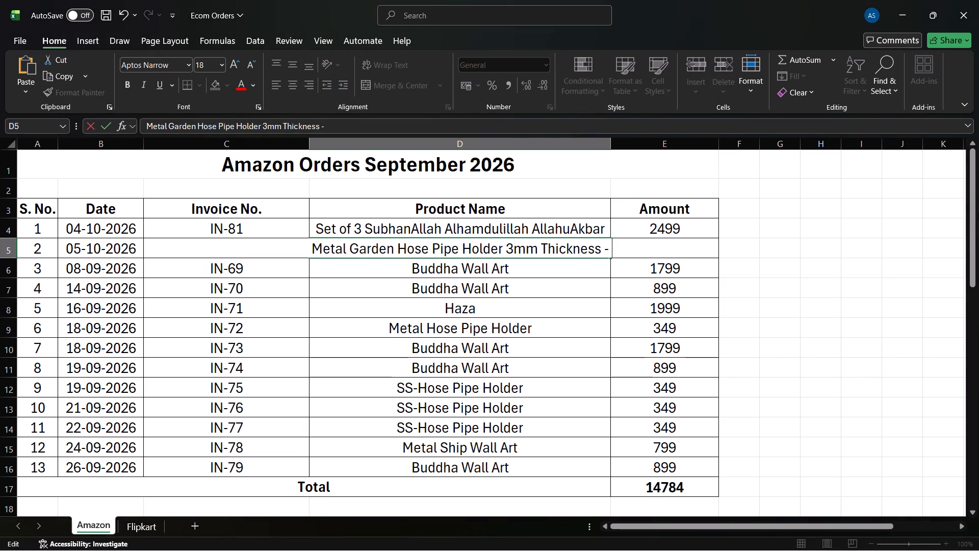
key("Return")
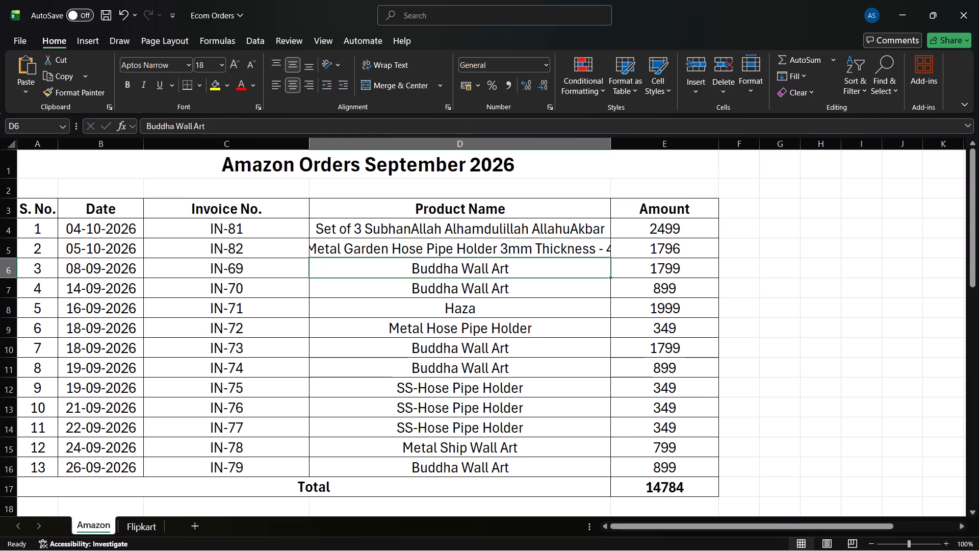
double_click(611, 142)
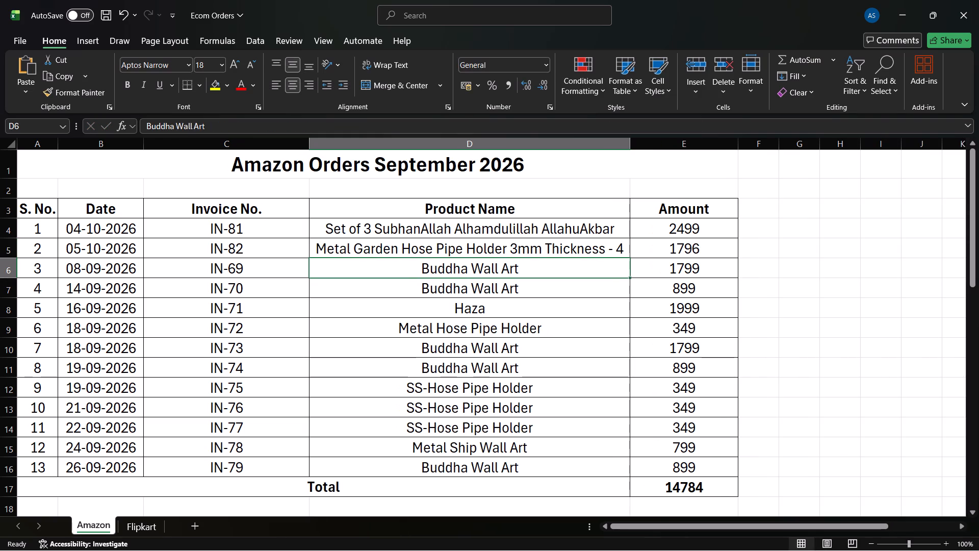
Set the third Amazon order's date in B6 to 08-10-2026, using the invoice on page 3 of the Amazon Bills PDF.
left_click(88, 269)
key("alt+Tab")
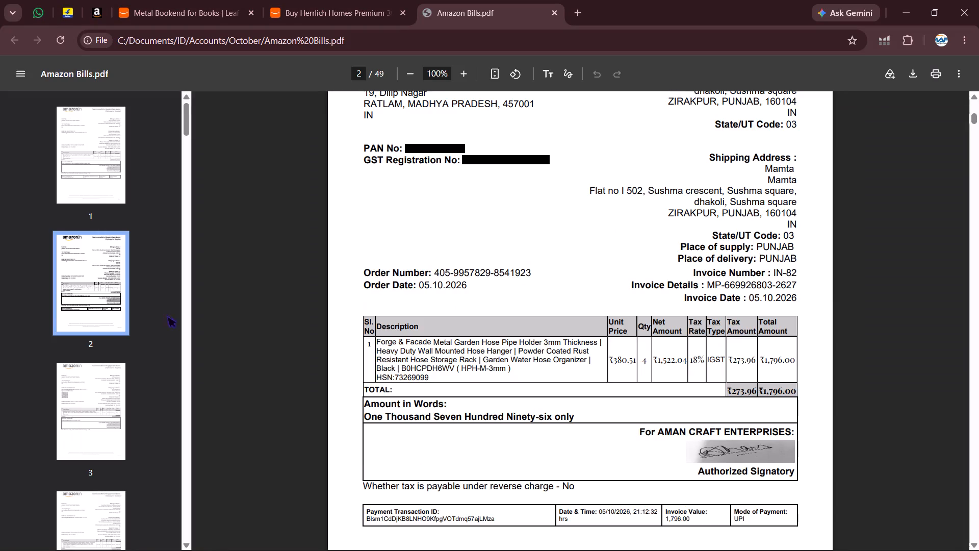
left_click(88, 402)
scroll(521, 321, "down", 1)
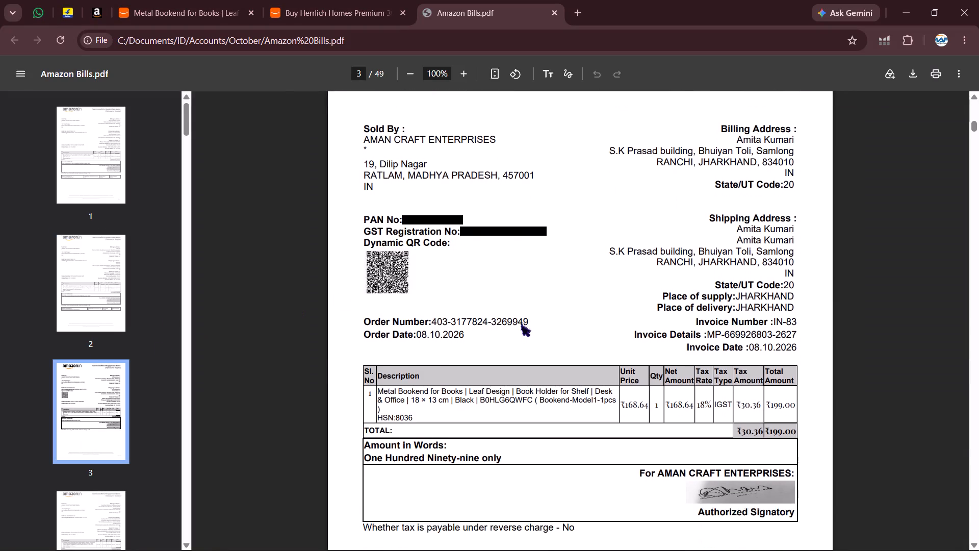
key("alt+Tab")
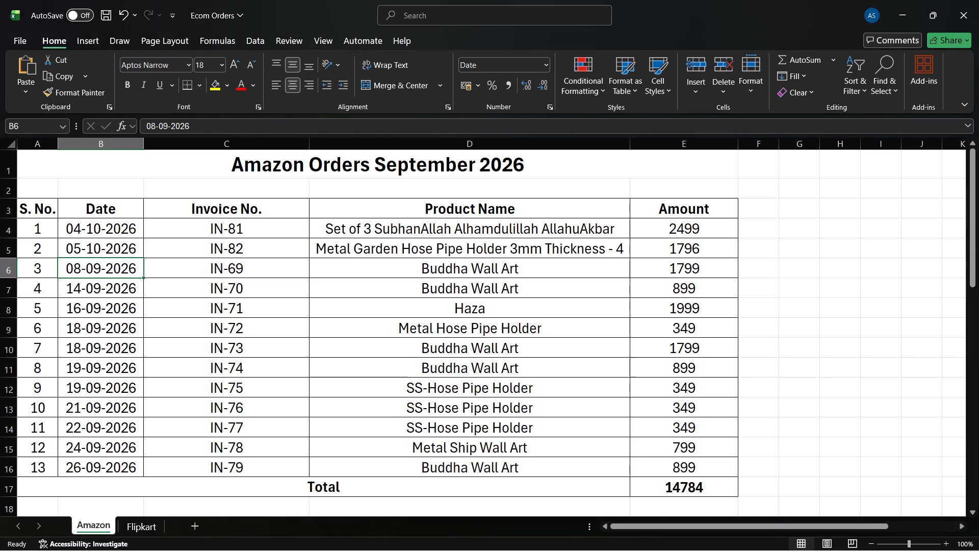
type("8-10-26")
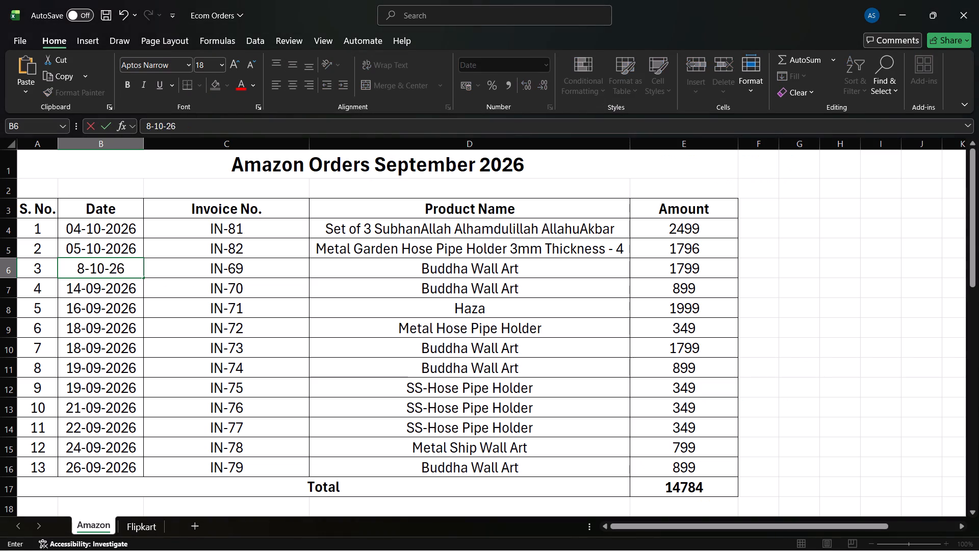
key("Tab")
Fill the invoice number from C5 down into C6 and change it to IN-83, matching the page 3 invoice.
key("alt+Tab")
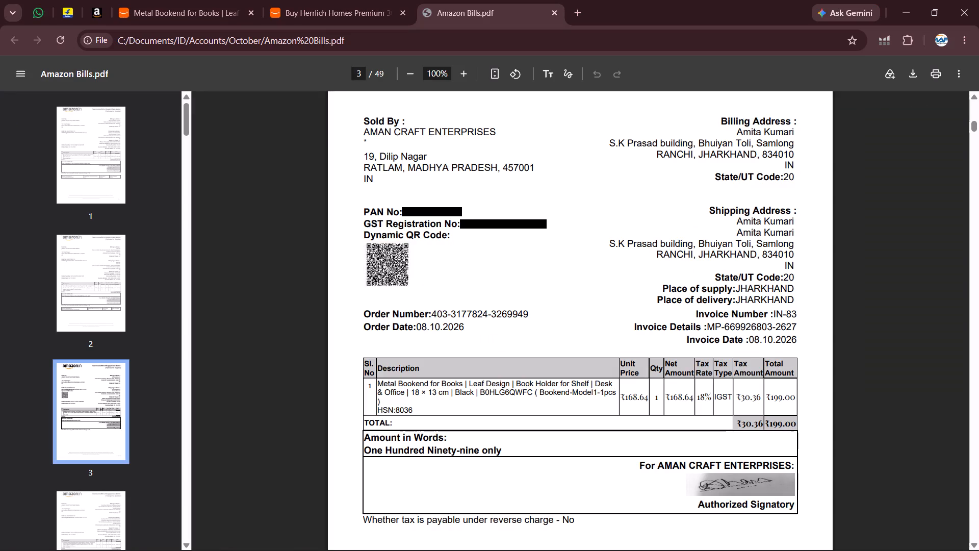
key("alt+Tab")
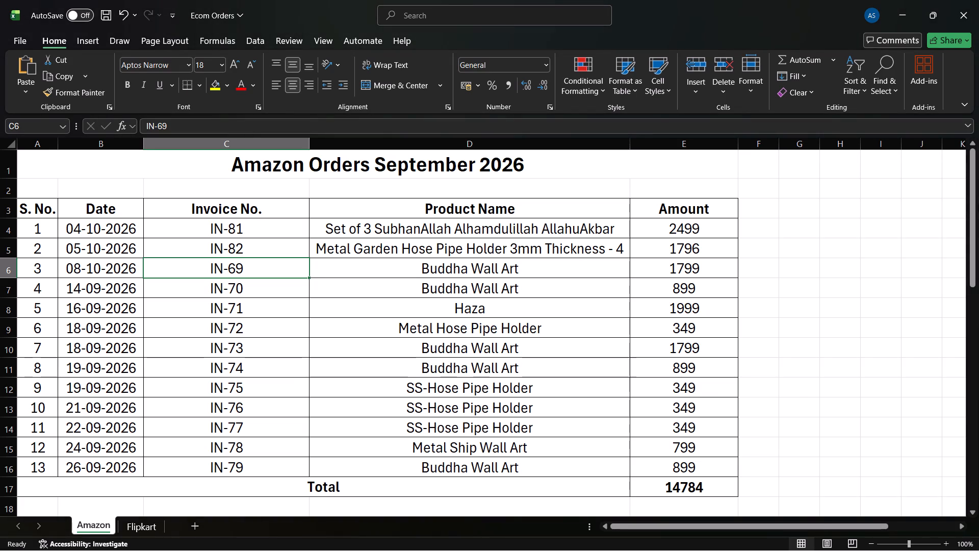
key("alt+Tab")
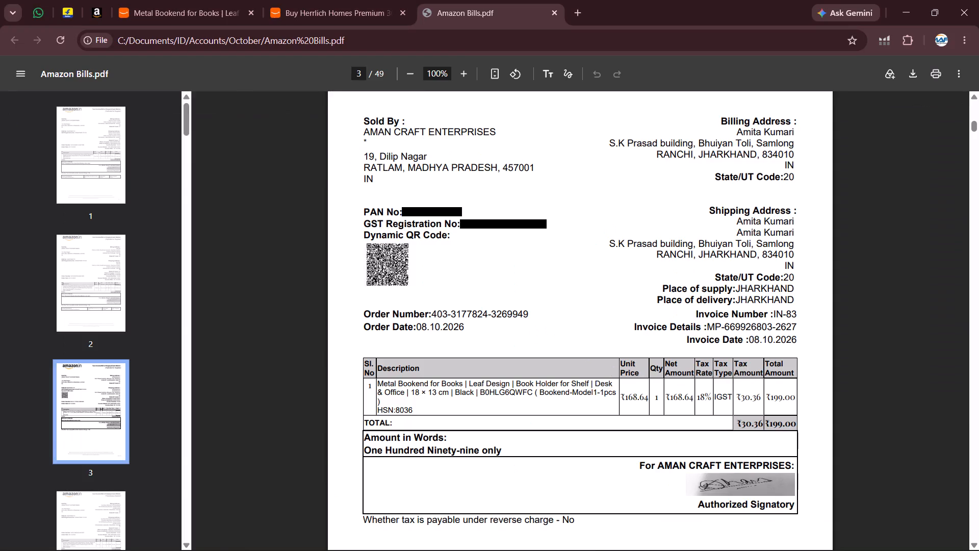
key("alt+Tab")
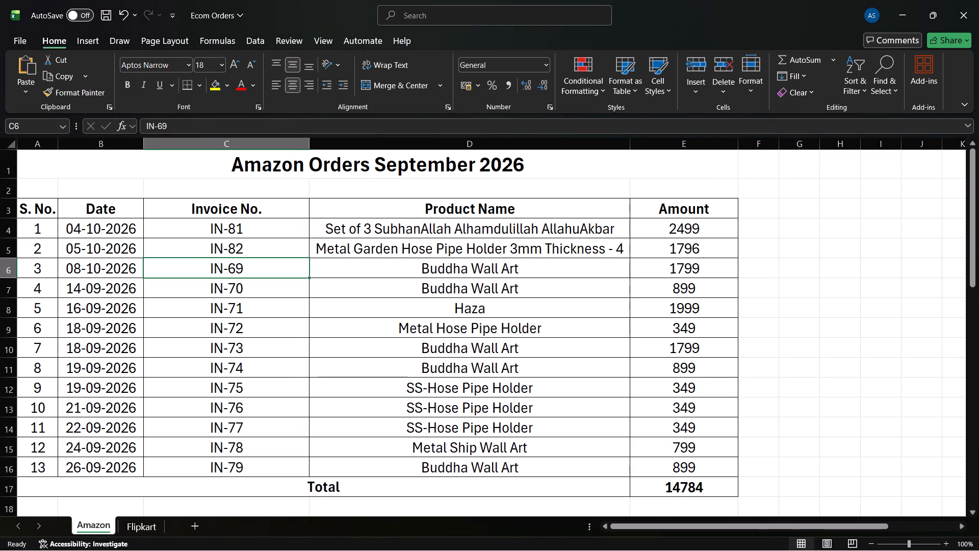
key("ctrl+d")
double_click(283, 264)
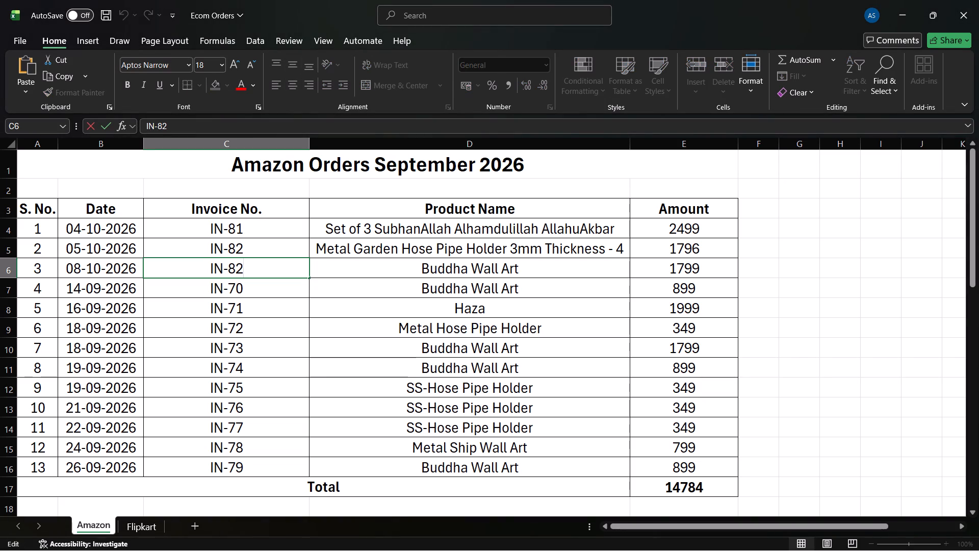
key("BackSpace")
key("3")
key("Return")
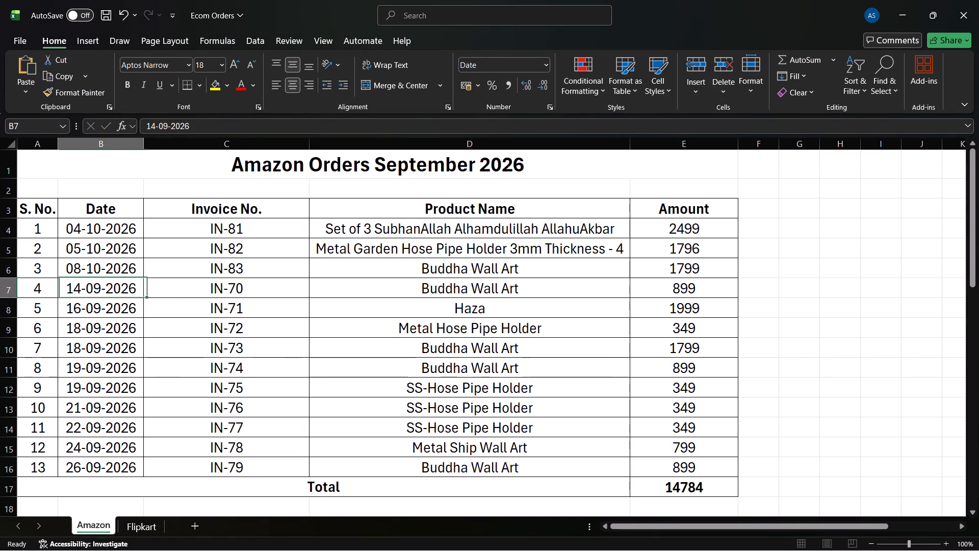
Copy the product name "Metal Bookend for Books" from the page 3 invoice into D6, matching the table's formatting.
left_click(380, 268)
key("alt+Tab")
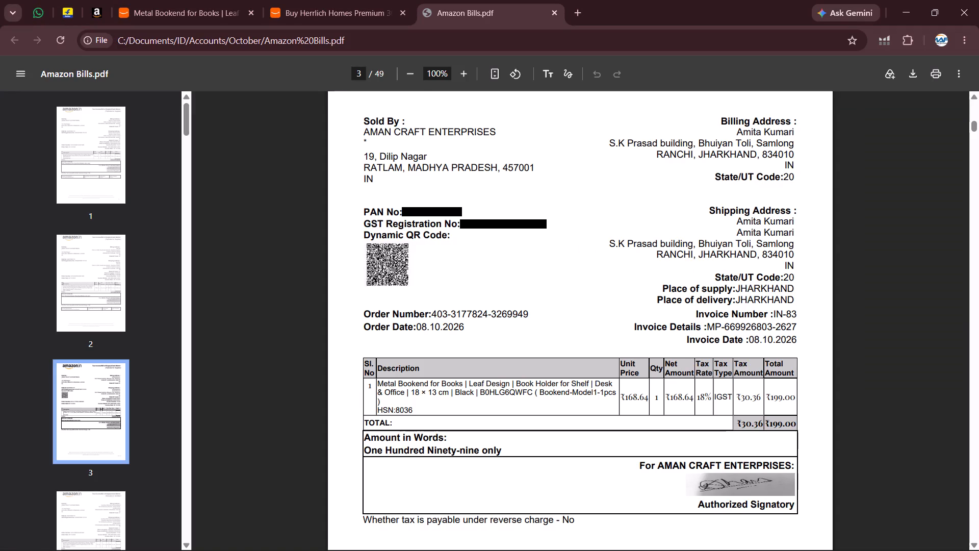
left_click_drag(794, 337, 759, 338)
left_click_drag(759, 338, 753, 338)
left_click(508, 329)
key("alt+Tab")
key("alt+Tab")
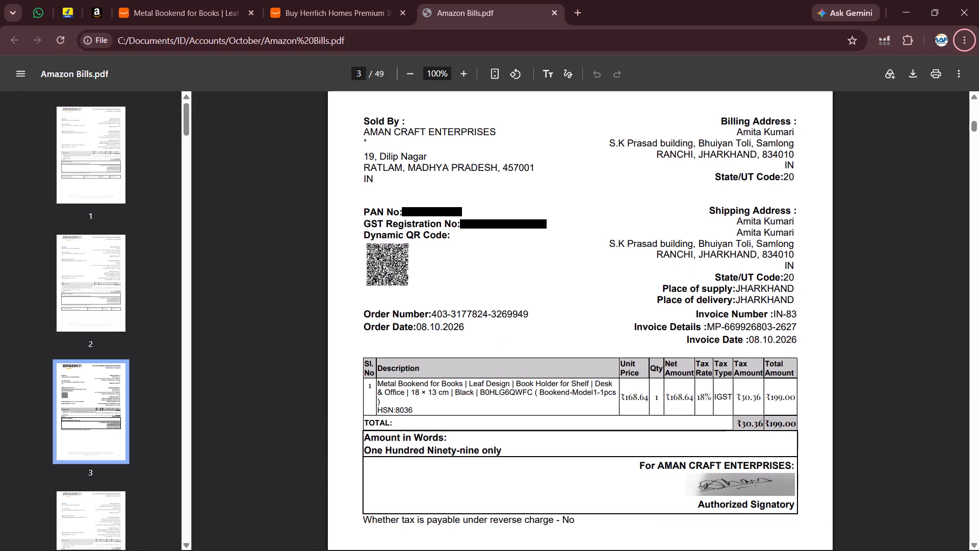
left_click_drag(378, 383, 462, 382)
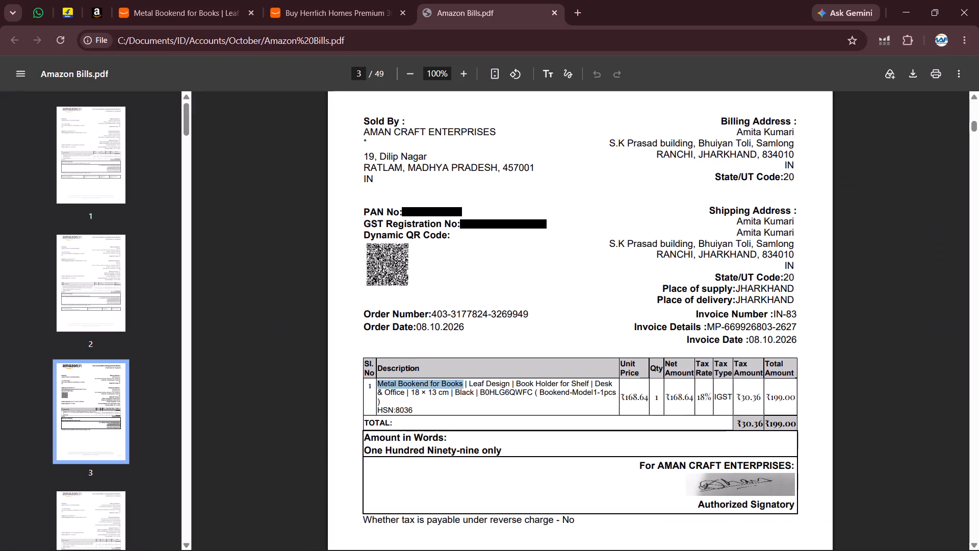
left_click_drag(462, 382, 462, 380)
key("ctrl+c")
key("alt+Tab")
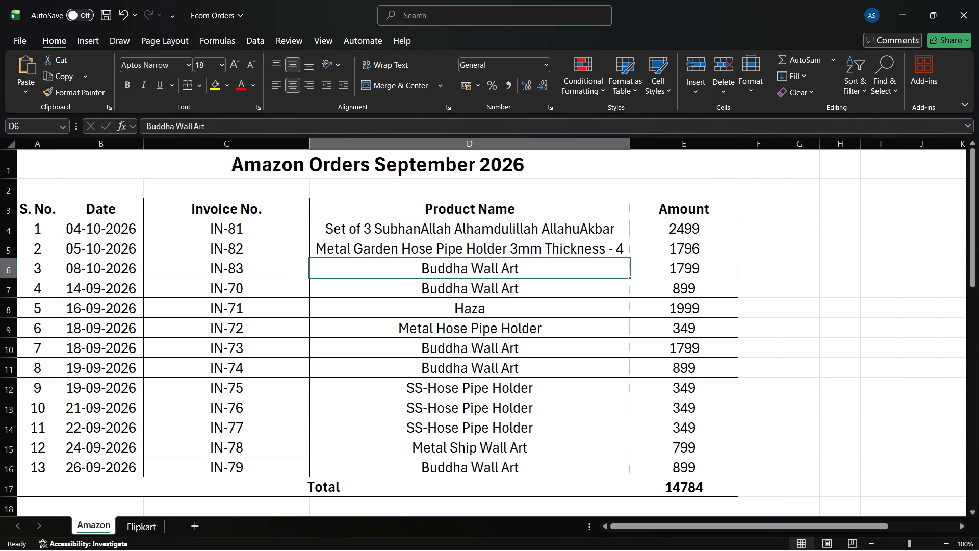
key("ctrl+v")
left_click(653, 289)
left_click(660, 322)
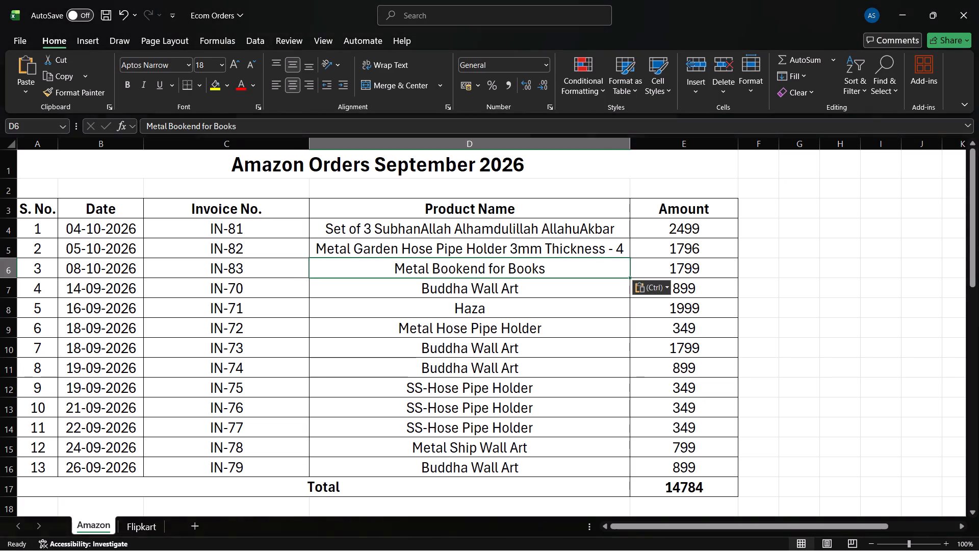
Set the third Amazon order's amount in E6 to 199, using the total on the page 3 invoice.
key("Tab")
key("alt+Tab")
scroll(755, 367, "down", 1)
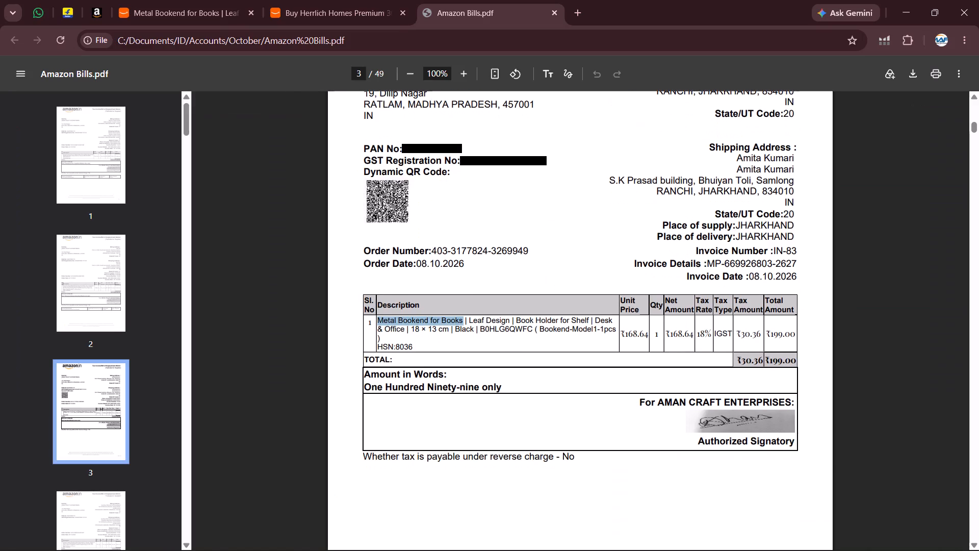
key("alt+Tab")
type("199")
key("Return")
Fill the date 08-10-2026 from B6 down into B7 for the fourth Amazon order, matching the invoice on page 4 of the Amazon Bills PDF.
left_click(95, 287)
key("alt+Tab")
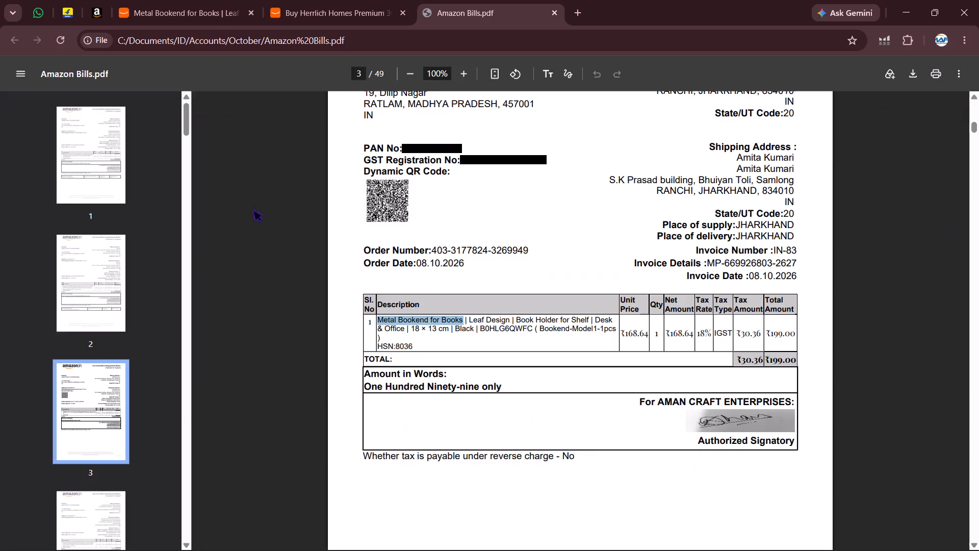
scroll(99, 382, "down", 3)
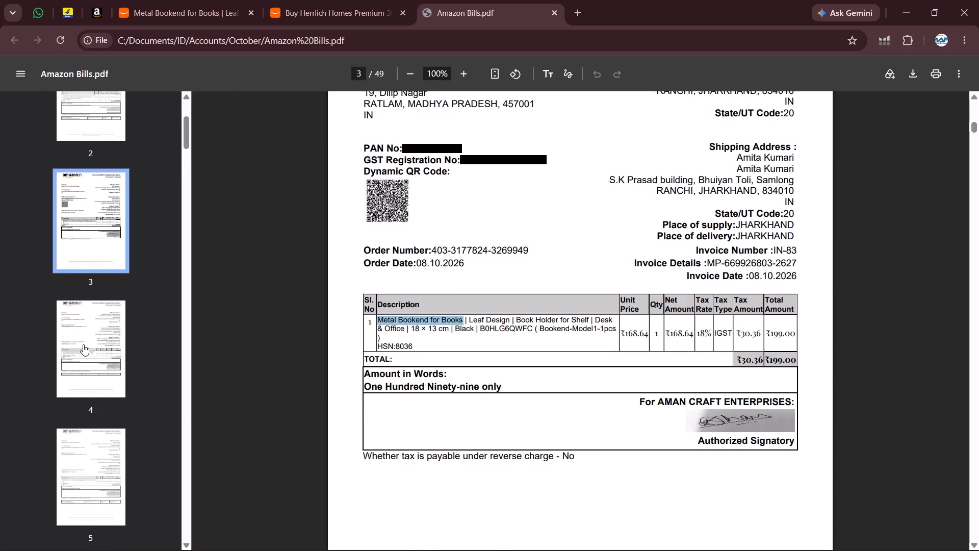
left_click(83, 344)
scroll(417, 245, "down", 1)
key("alt+Tab")
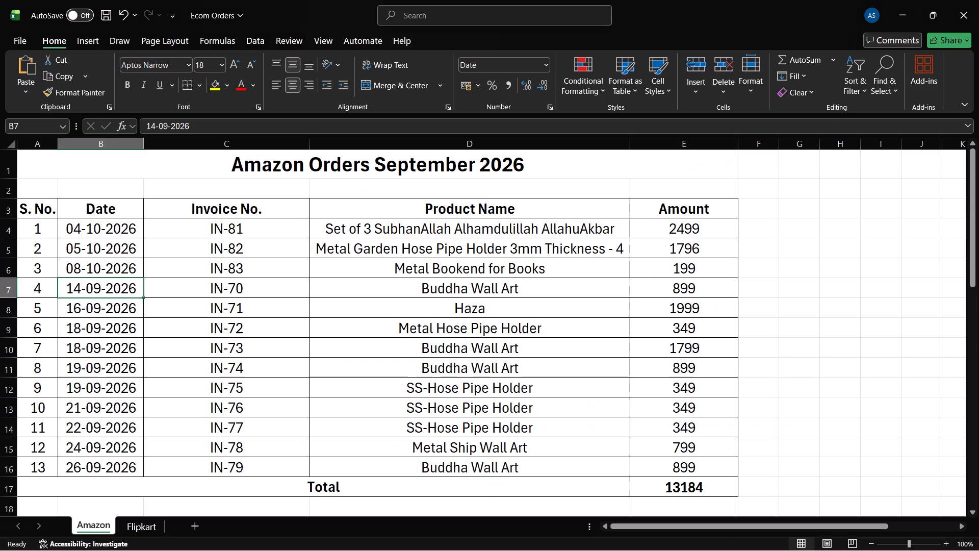
key("ctrl+d")
key("Tab")
Change the fourth Amazon order's invoice number in C7 to IN-84, matching the page 4 invoice.
key("alt+Tab")
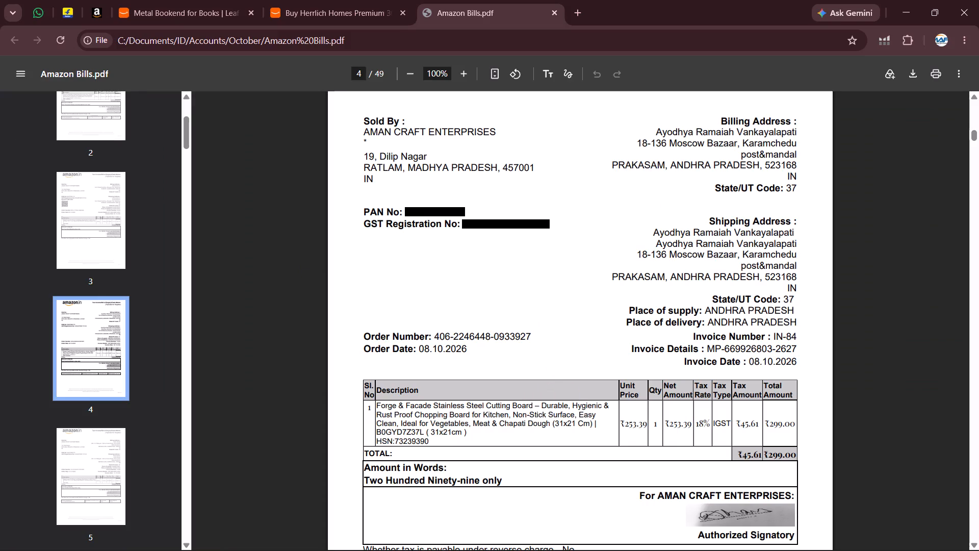
key("alt+Tab")
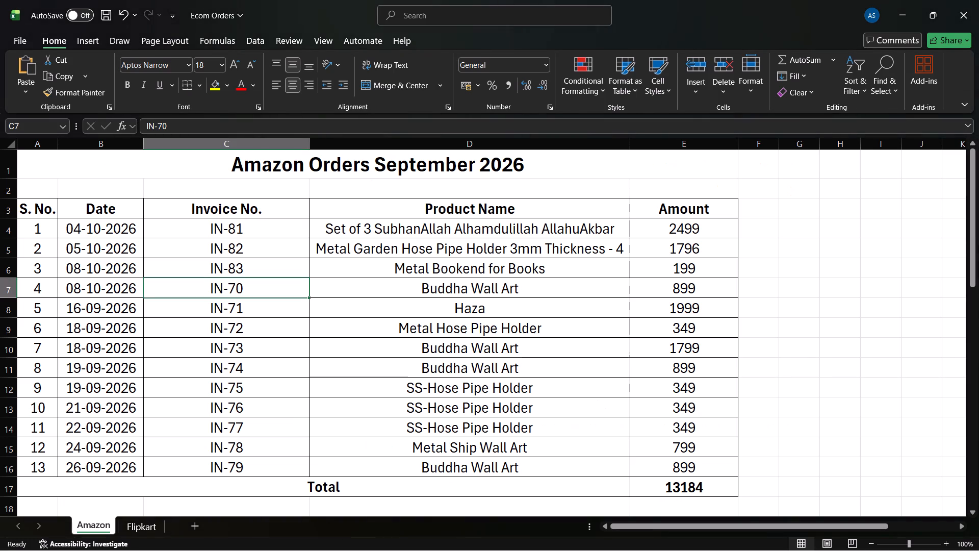
key("alt+Tab")
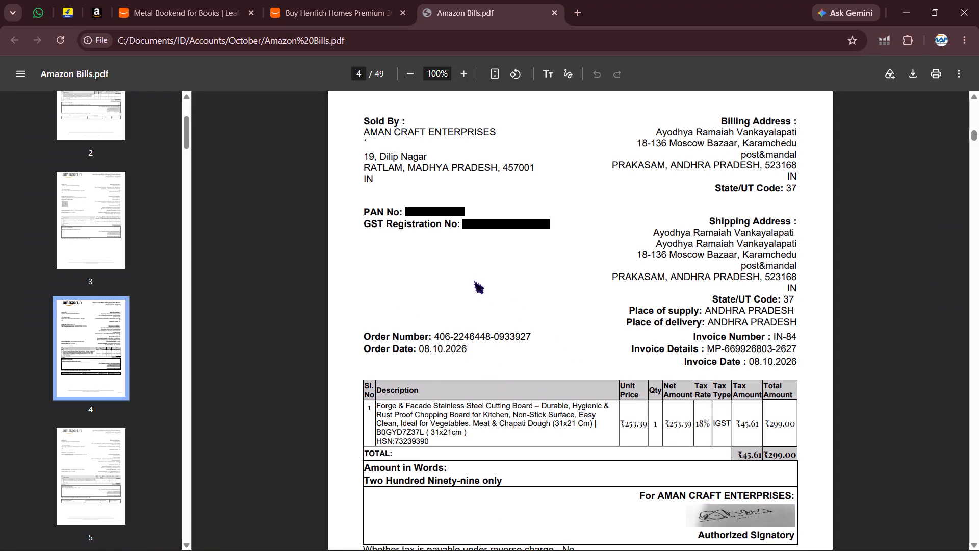
key("alt+Tab")
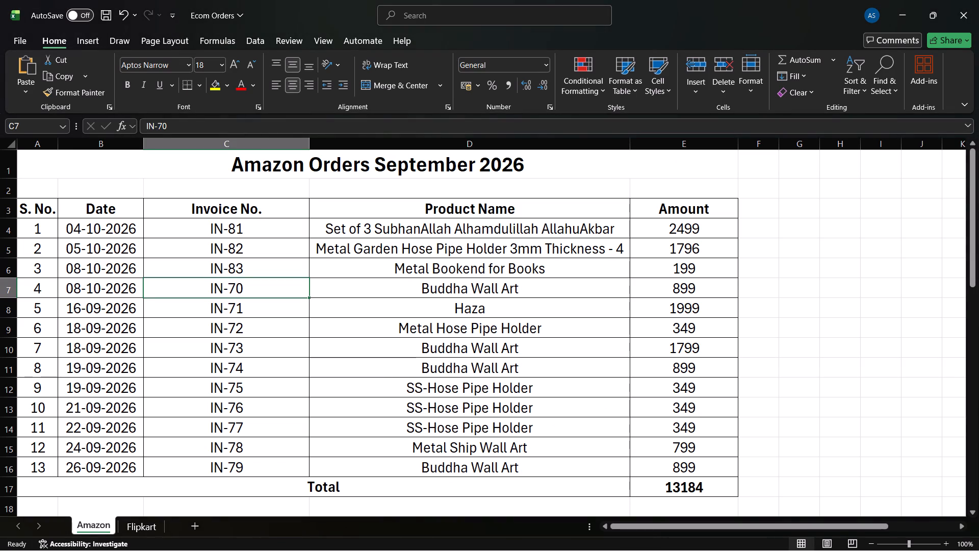
key("alt+Tab")
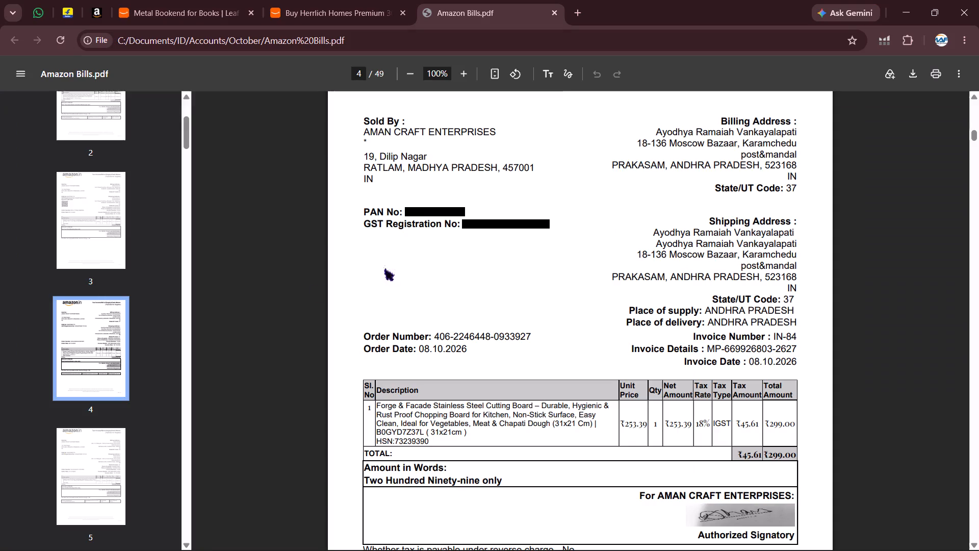
key("alt+Tab")
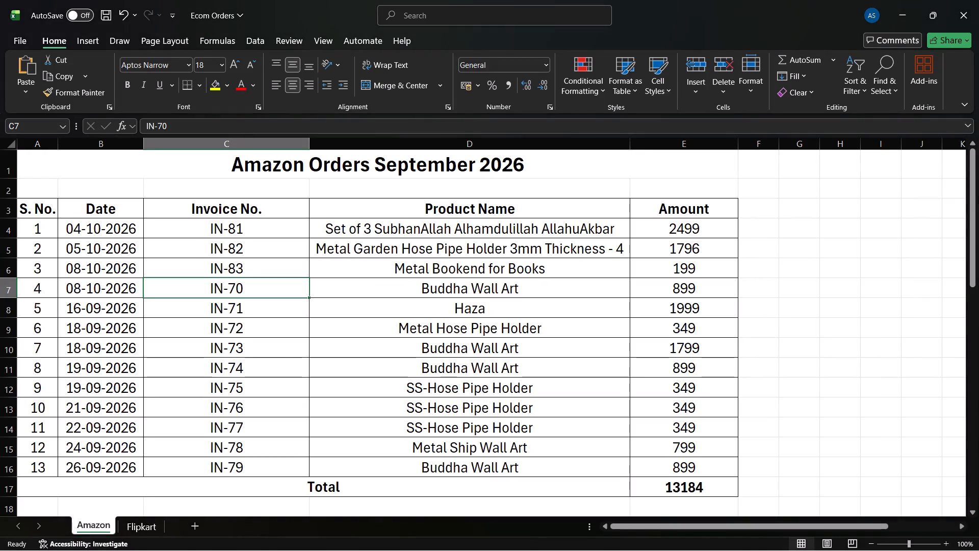
double_click(267, 290)
key("BackSpace")
key("BackSpace")
type("84")
key("Tab")
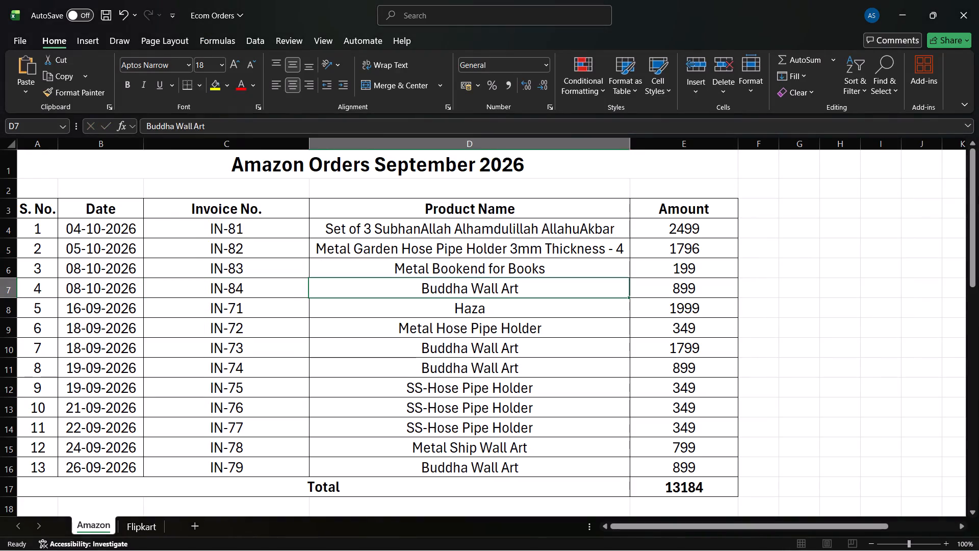
Copy the product name "Stainless Steel Cutting Board" from the page 4 invoice into D7, matching the table's formatting.
key("alt+Tab")
key("alt+Tab")
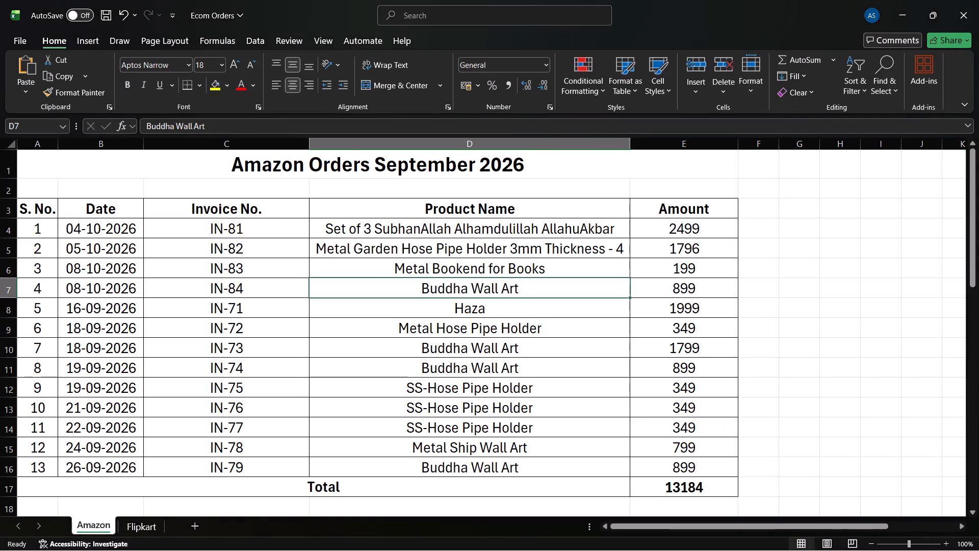
key("alt+Tab")
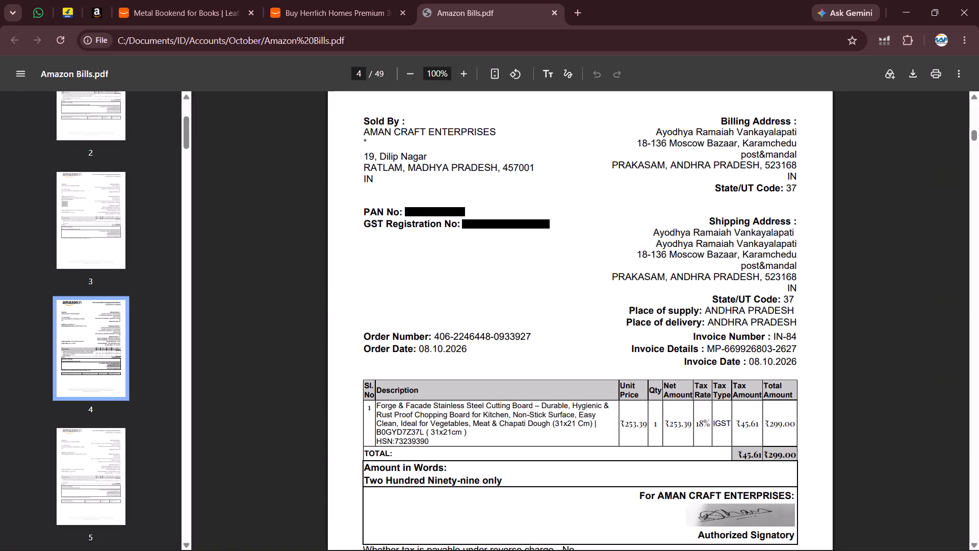
left_click_drag(436, 402, 533, 403)
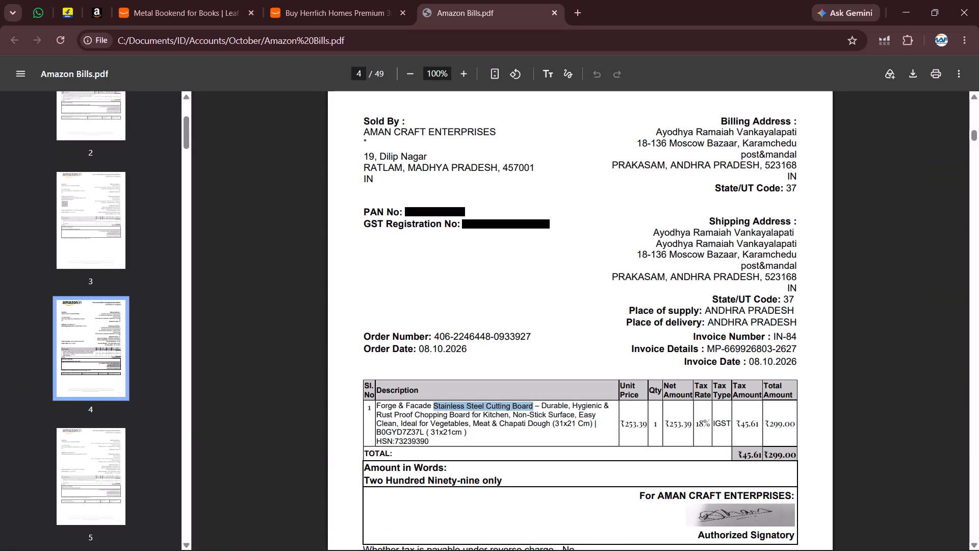
left_click_drag(533, 403, 534, 404)
key("ctrl+c")
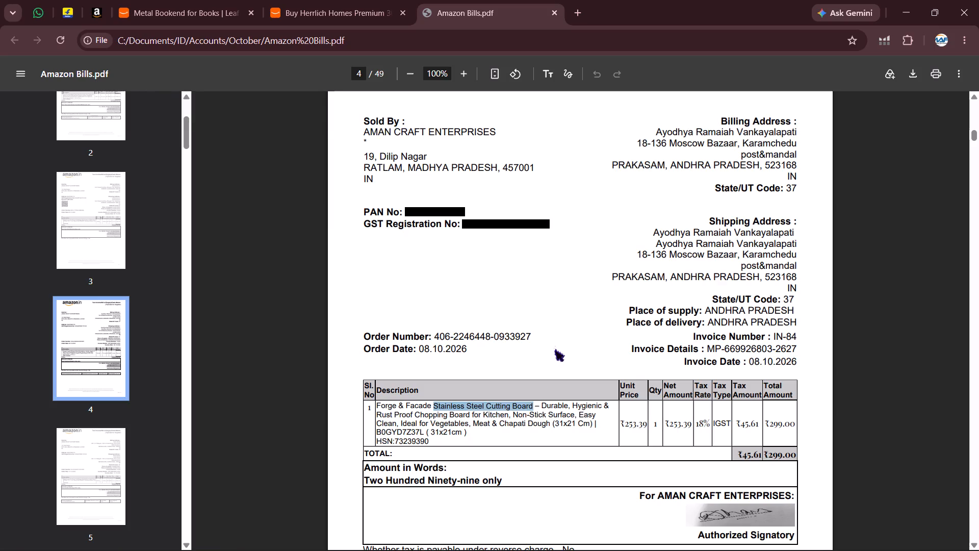
key("alt+Tab")
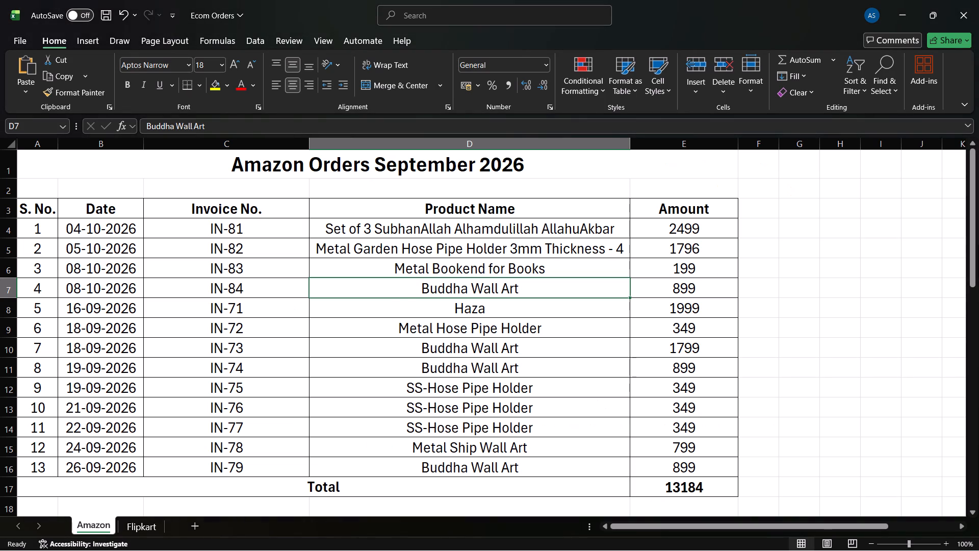
key("ctrl+v")
left_click(665, 305)
left_click(659, 342)
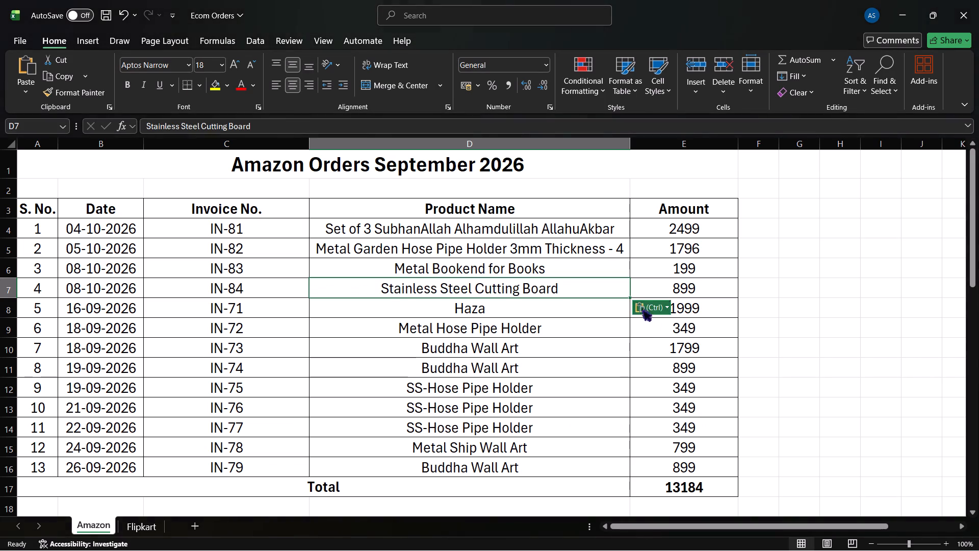
key("Tab")
Set the fourth Amazon order's amount in E7 to 299, using the total on the page 4 invoice.
key("alt+Tab")
key("alt+Tab")
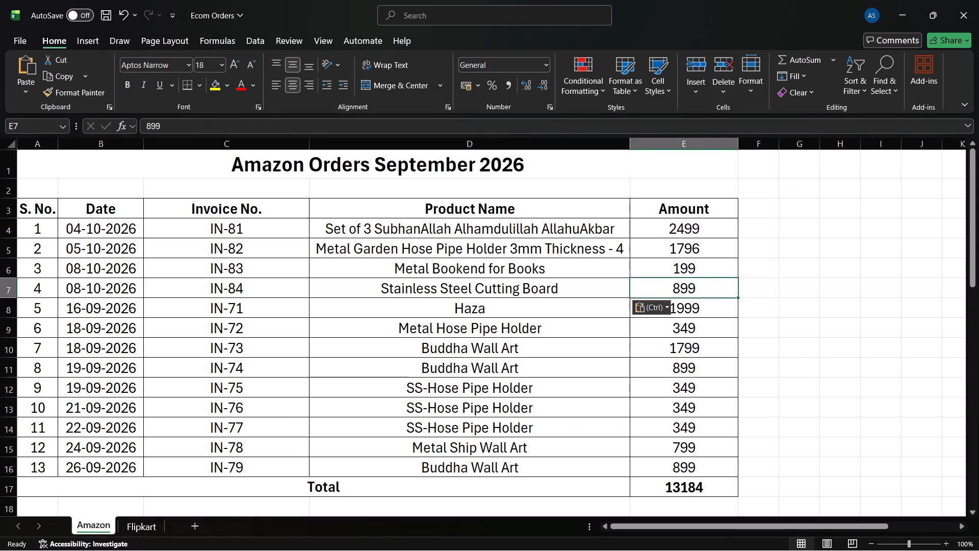
type("299")
key("Return")
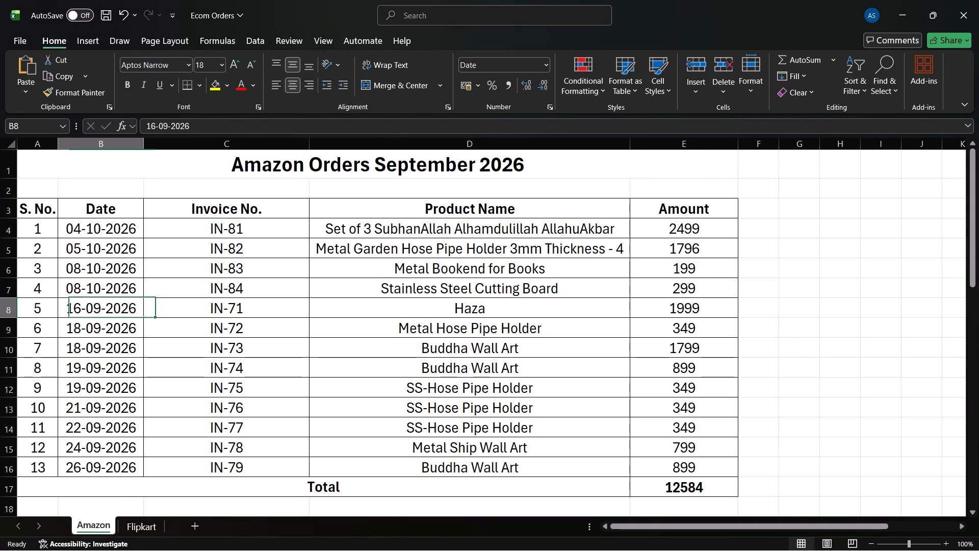
Set the fifth Amazon order's date in B8 to 10-10-2026, using the invoice on page 5 of the Amazon Bills PDF.
key("alt+Tab")
scroll(98, 389, "down", 2)
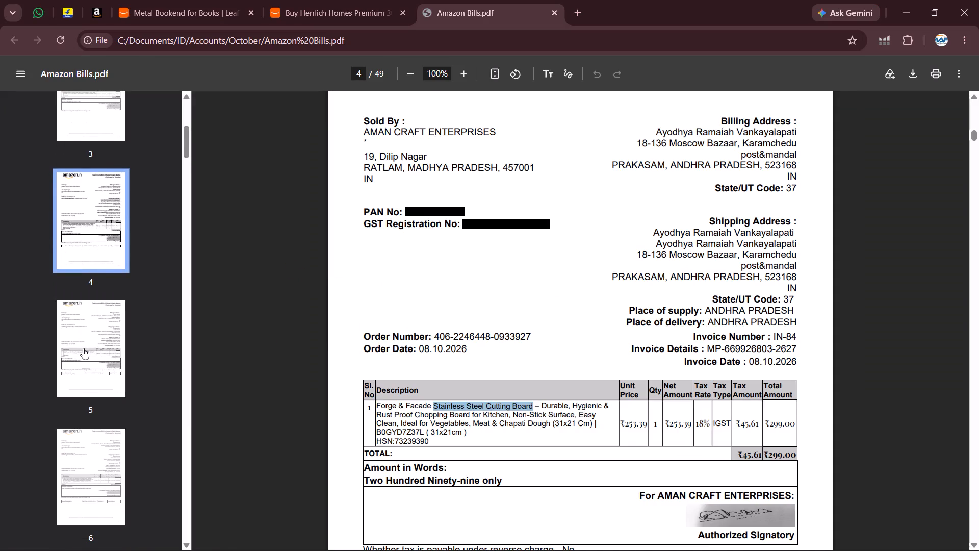
left_click(83, 348)
scroll(436, 268, "down", 1)
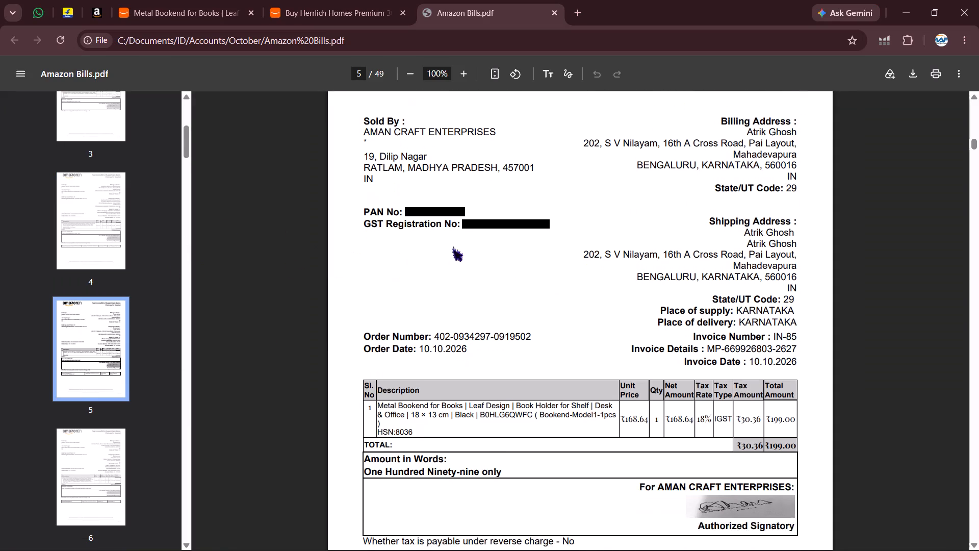
scroll(453, 246, "down", 1)
key("alt+Tab")
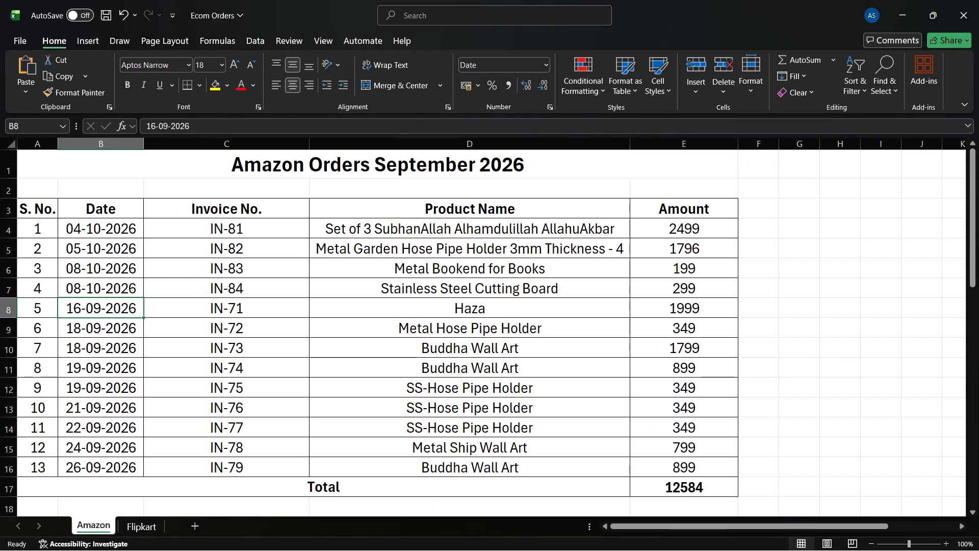
type("10-10-")
type("26")
key("Tab")
Change the fifth Amazon order's invoice number in C8 to IN-85, matching the page 5 invoice.
key("alt+Tab")
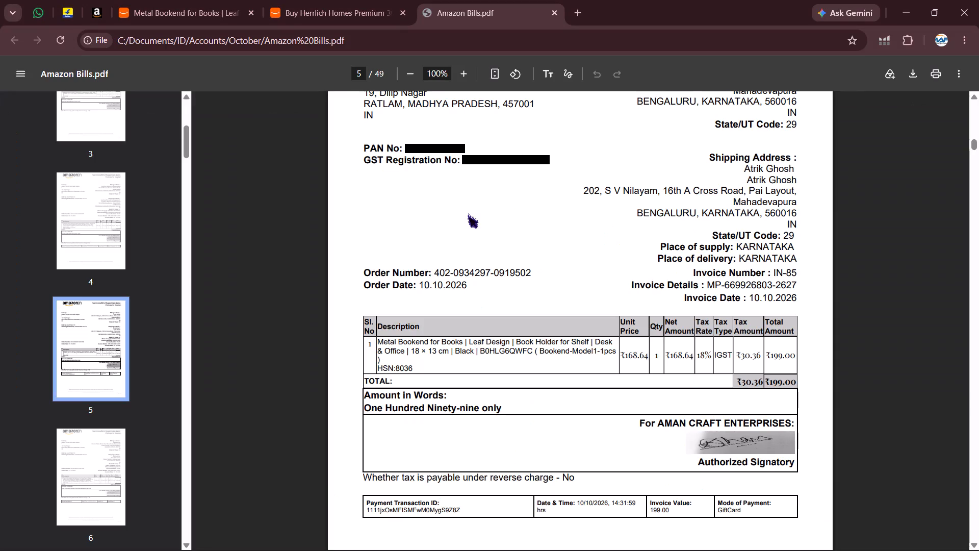
key("alt+Tab")
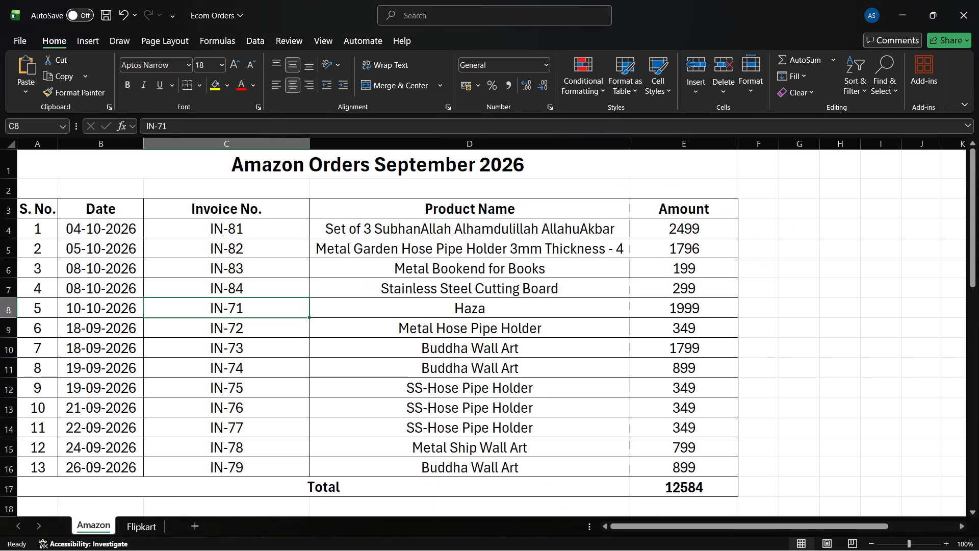
double_click(259, 306)
key("BackSpace")
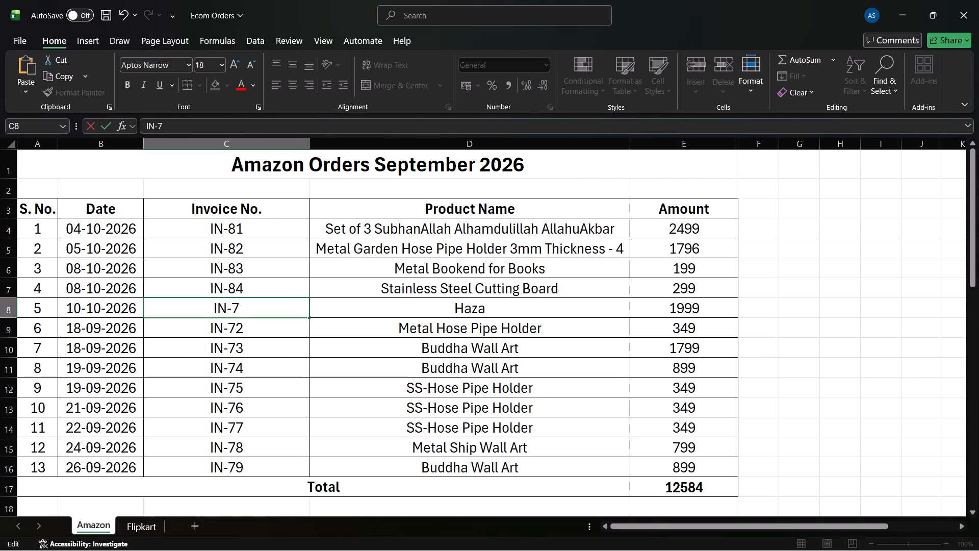
key("BackSpace")
type("85")
key("Tab")
Copy the product name "Metal Bookend for Books" from the page 5 invoice into D8, matching the table's formatting.
key("alt+Tab")
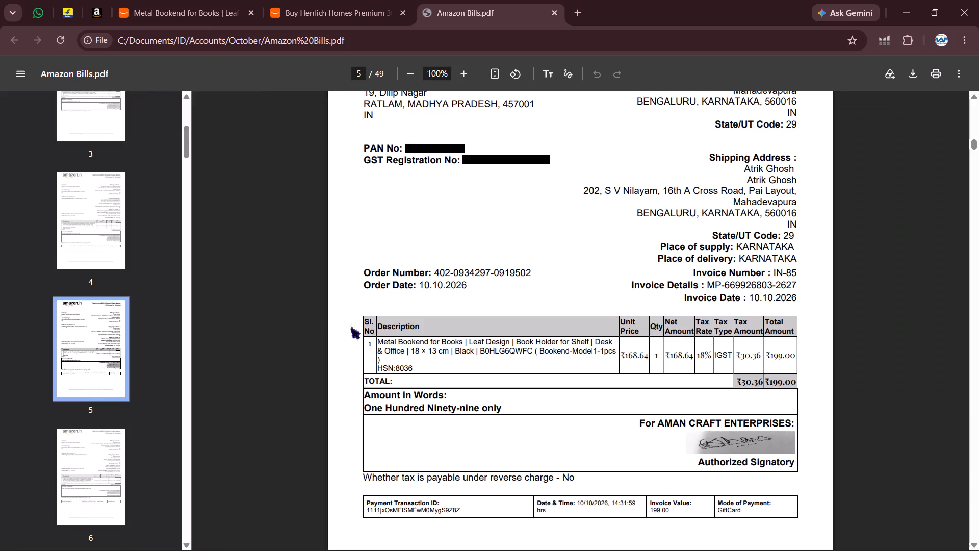
triple_click(407, 339)
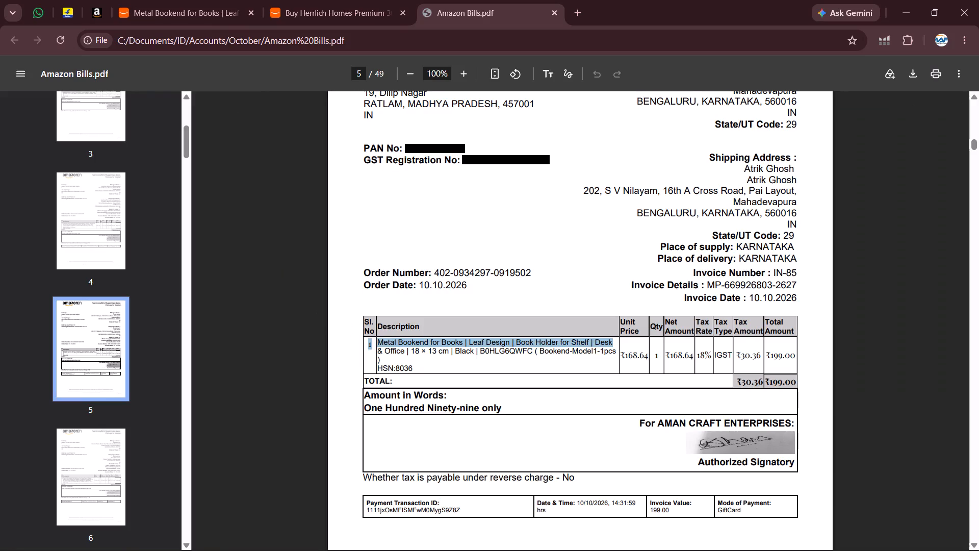
left_click(448, 347)
left_click_drag(463, 341, 408, 329)
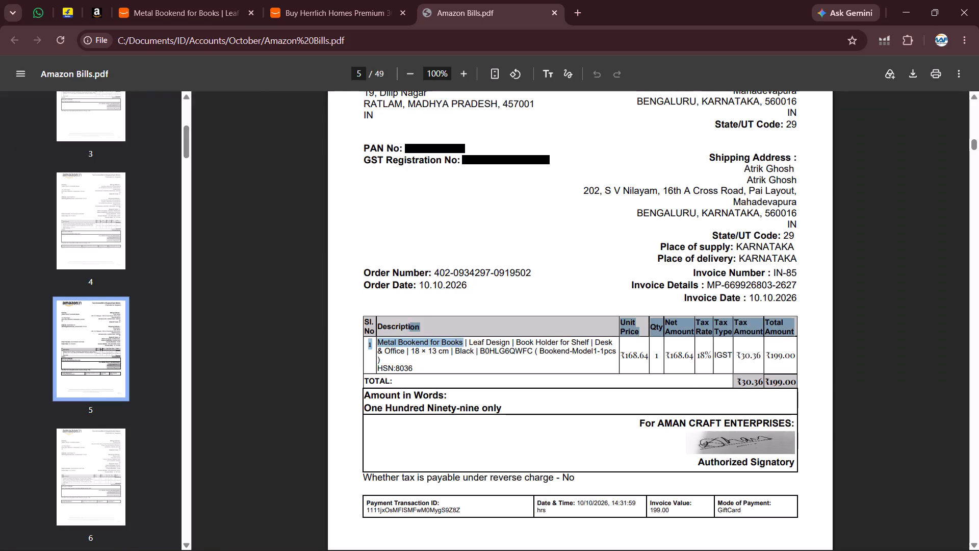
left_click_drag(408, 329, 370, 345)
key("ctrl+c")
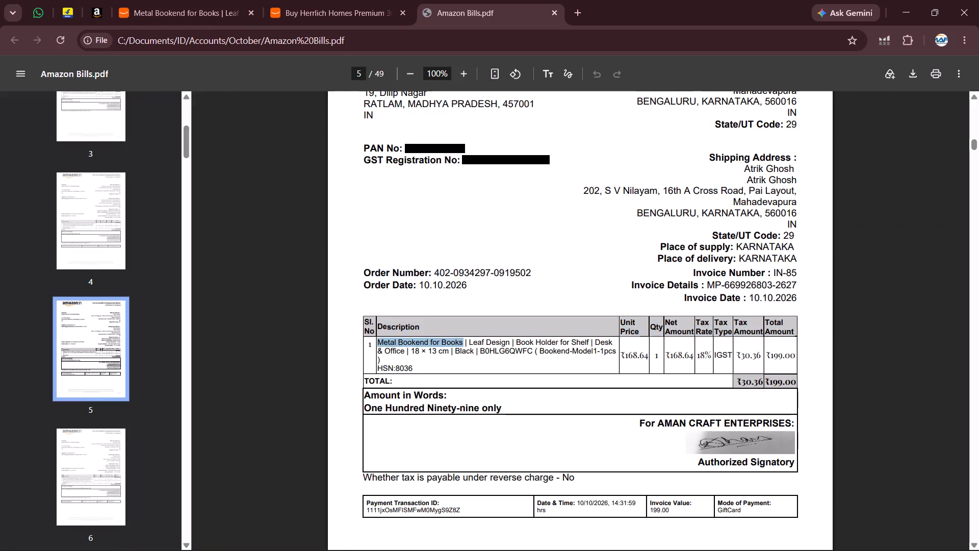
key("alt+Tab")
key("ctrl+v")
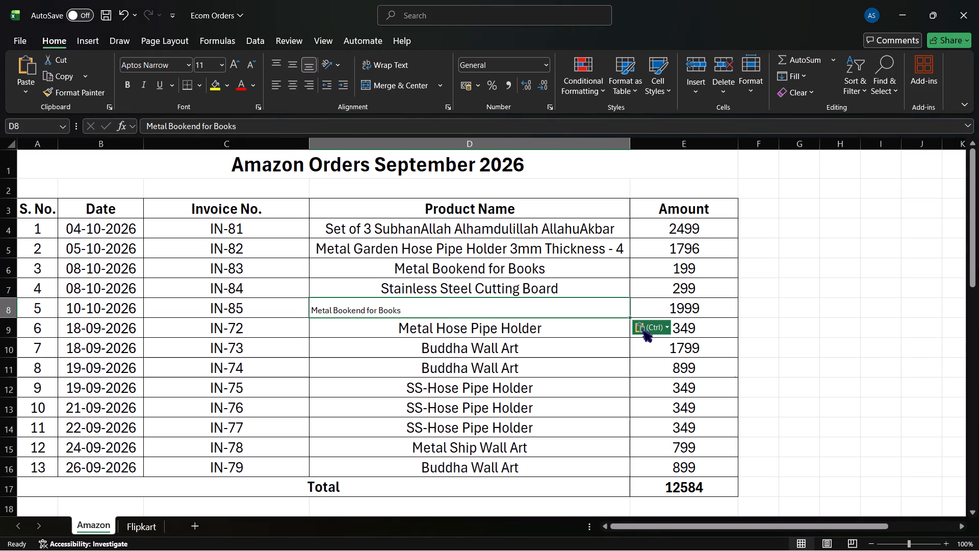
left_click(642, 327)
left_click(658, 360)
key("Tab")
Set the fifth Amazon order's amount in E8 to 199, using the total on the page 5 invoice.
key("alt+Tab")
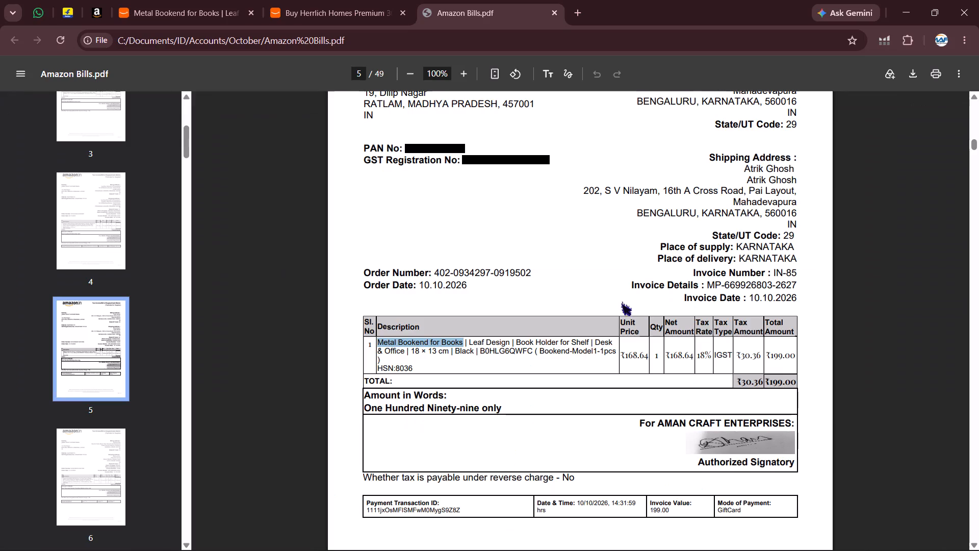
key("alt+Tab")
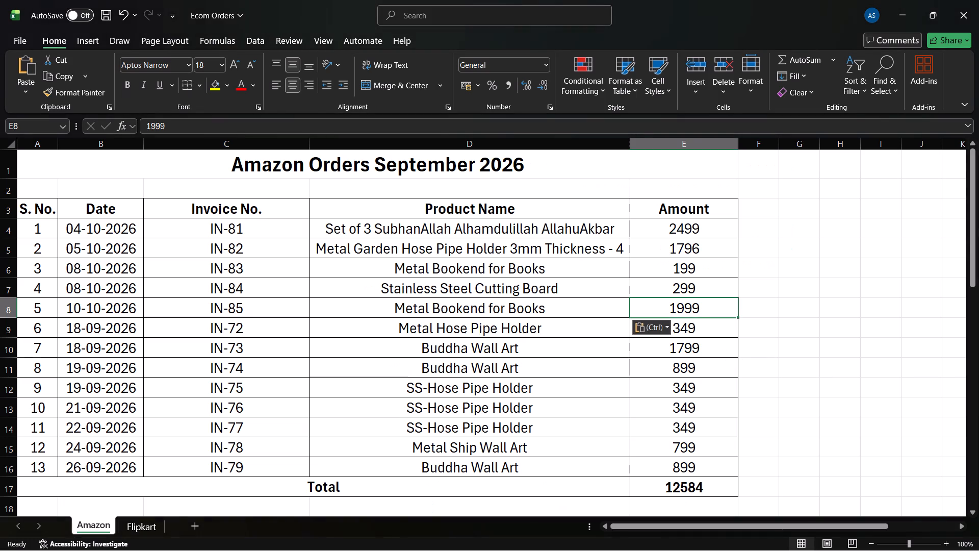
type("199")
key("Return")
Set the sixth Amazon order's date in B9 to 12-10-2026, using the invoice on page 6 of the Amazon Bills PDF.
key("alt+Tab")
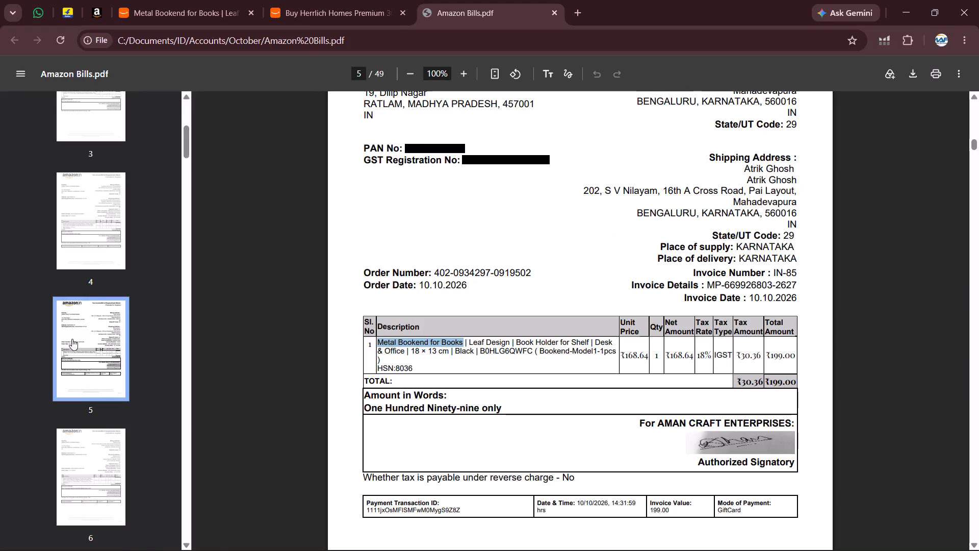
scroll(46, 341, "down", 3)
left_click(93, 291)
scroll(369, 340, "down", 2)
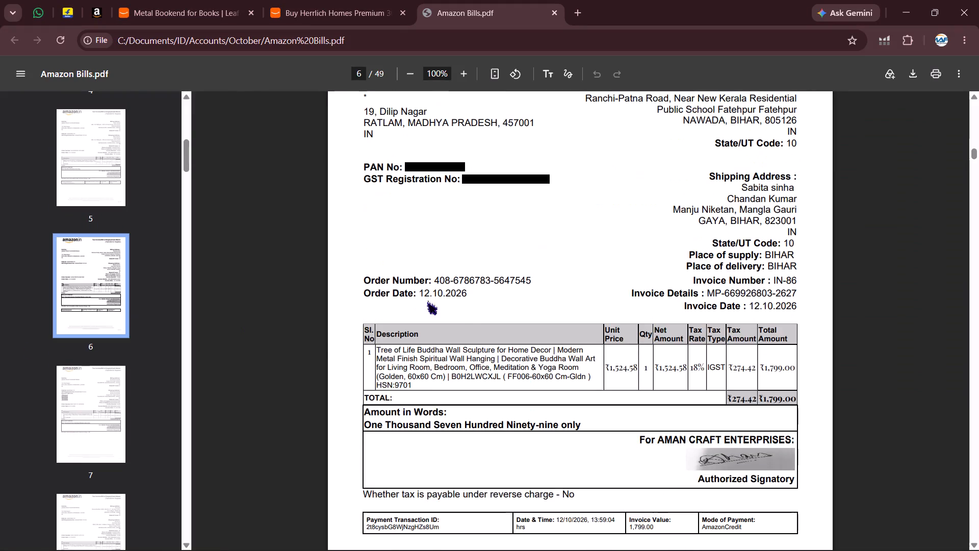
scroll(427, 298, "up", 2)
key("alt+Tab")
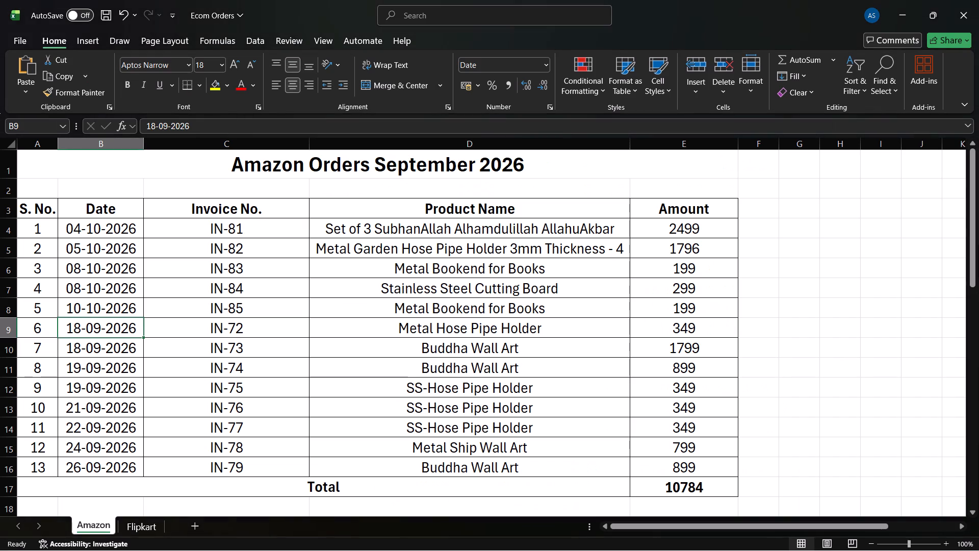
key("alt+Tab")
key("alt+Tab")
type("12-10-26")
key("Tab")
Change the sixth Amazon order's invoice number in C9 to IN-86, matching the page 6 invoice.
key("alt+Tab")
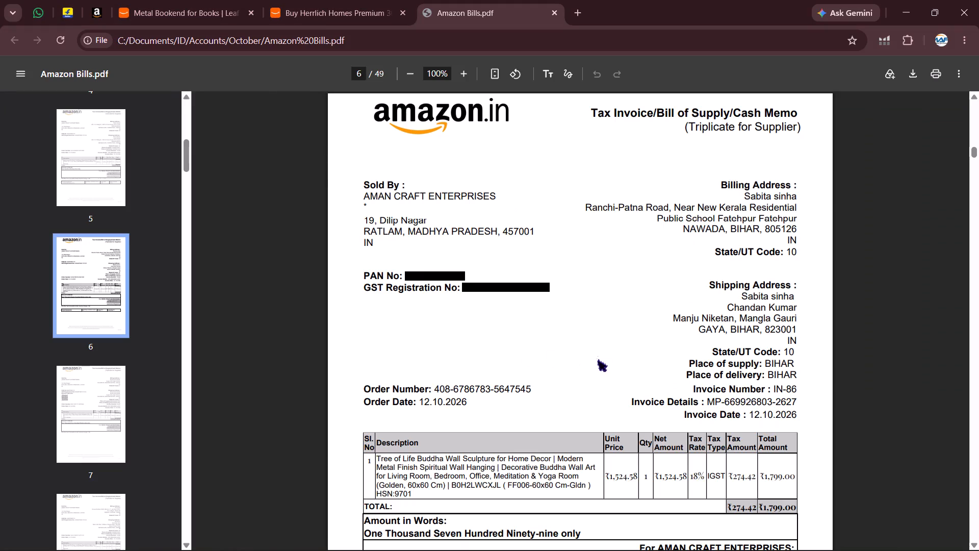
key("alt+Tab")
double_click(275, 335)
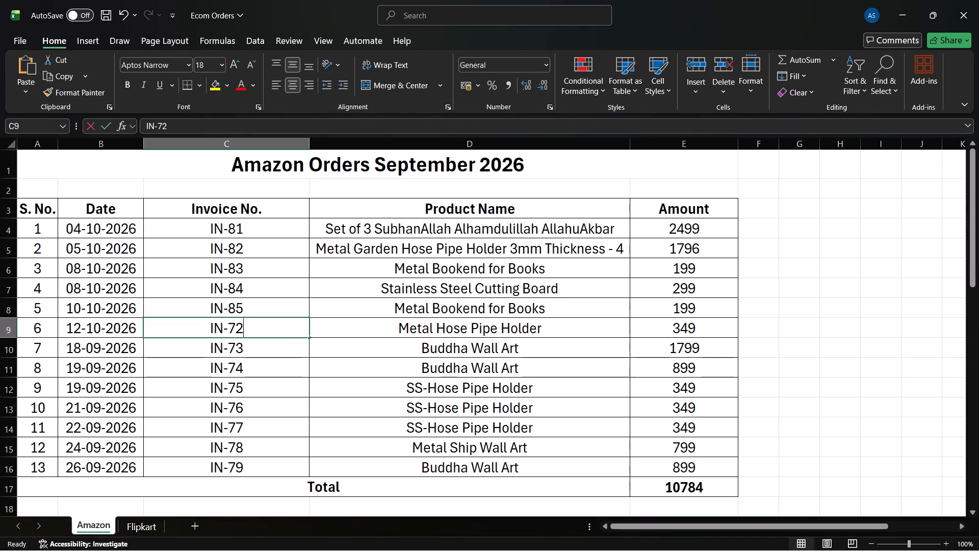
key("BackSpace")
key("BackSpace")
type("86")
key("Tab")
Check the page 6 invoice's product and copy "Buddha Wall Art" from D10 into D9 for the sixth Amazon order.
key("alt+Tab")
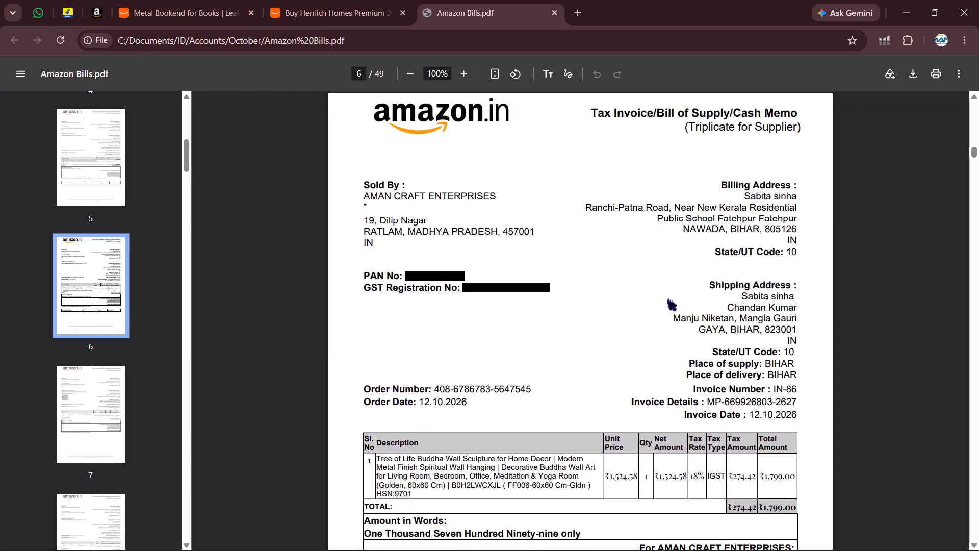
key("alt+Tab")
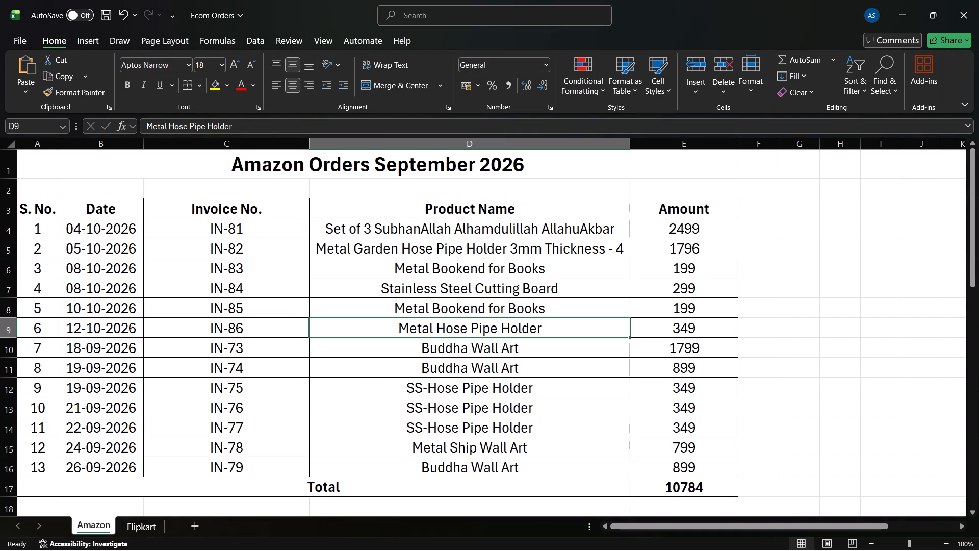
left_click(540, 353)
key("ctrl+c")
left_click(544, 327)
key("ctrl+v")
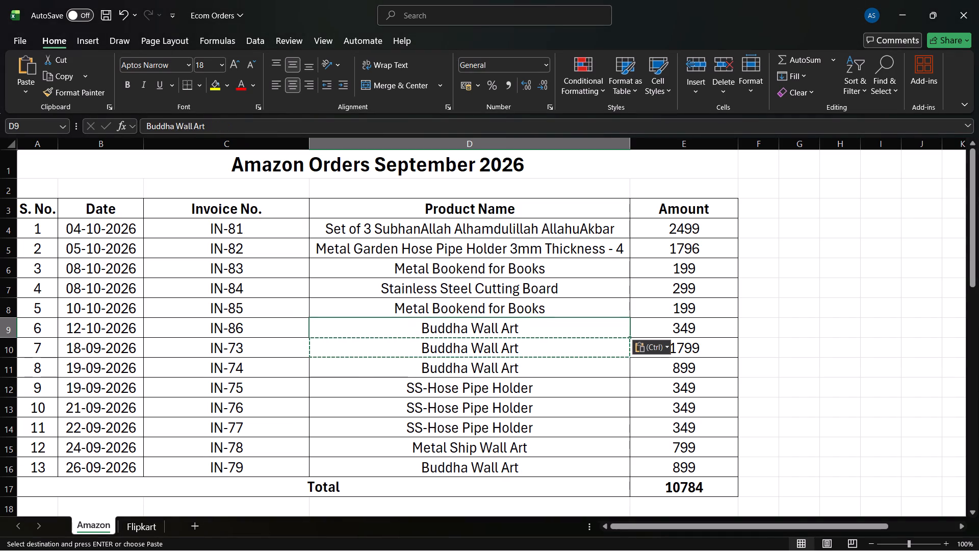
key("Escape")
Set the sixth Amazon order's amount in E9 to 1799, using the total on the page 6 invoice.
key("Tab")
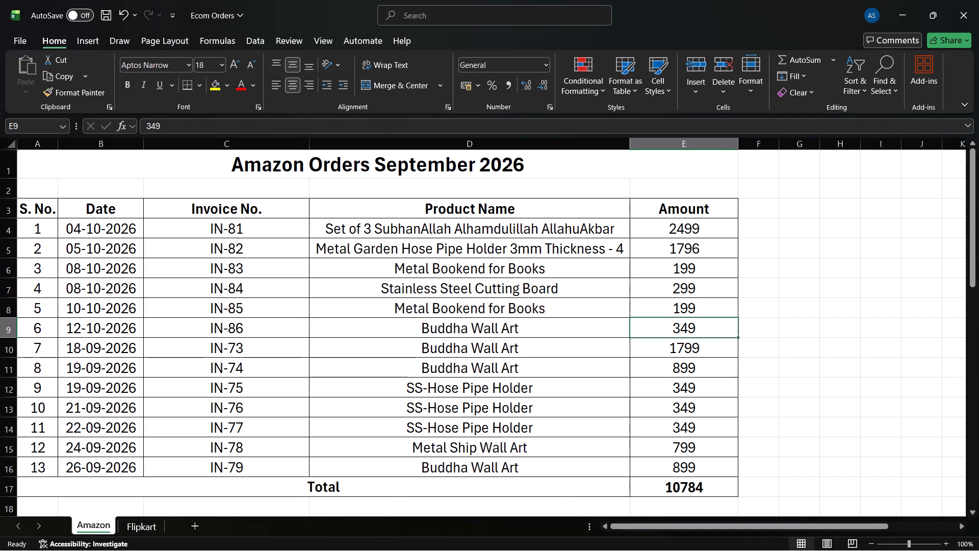
key("alt+Tab")
key("alt+Tab")
type("1799")
key("Return")
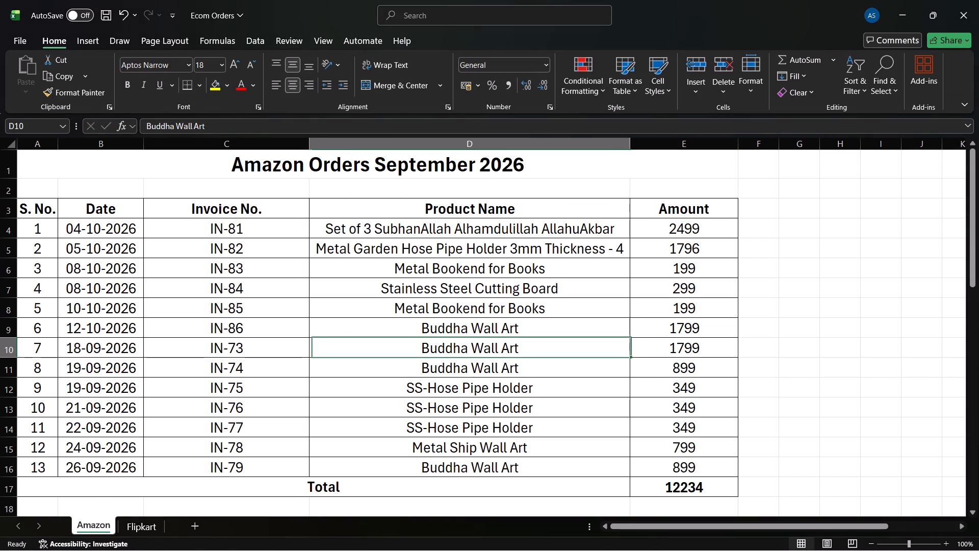
Set the seventh Amazon order's date in B10 to 13-10-2026, using the invoice on page 7 of the Amazon Bills PDF.
left_click(112, 350)
key("alt+Tab")
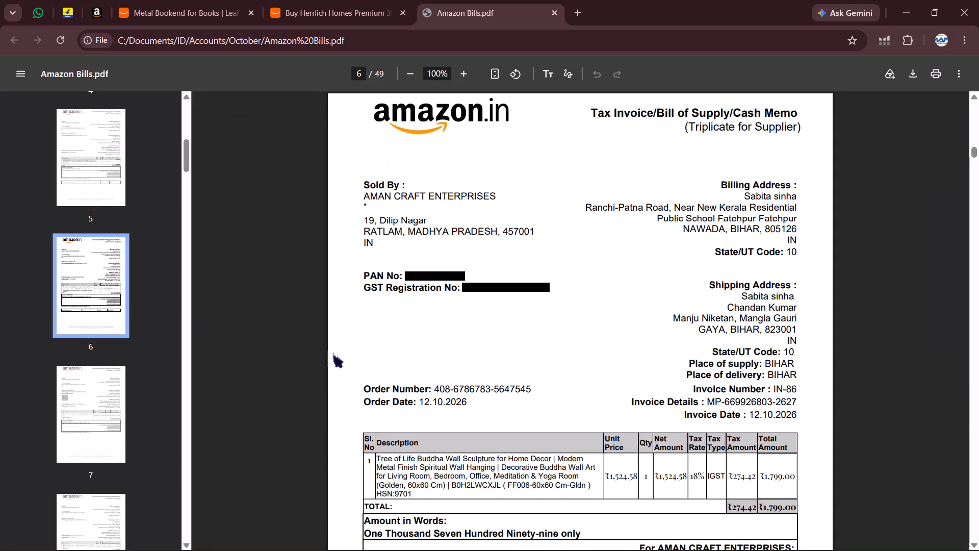
left_click(100, 425)
scroll(620, 378, "down", 1)
key("alt+Tab")
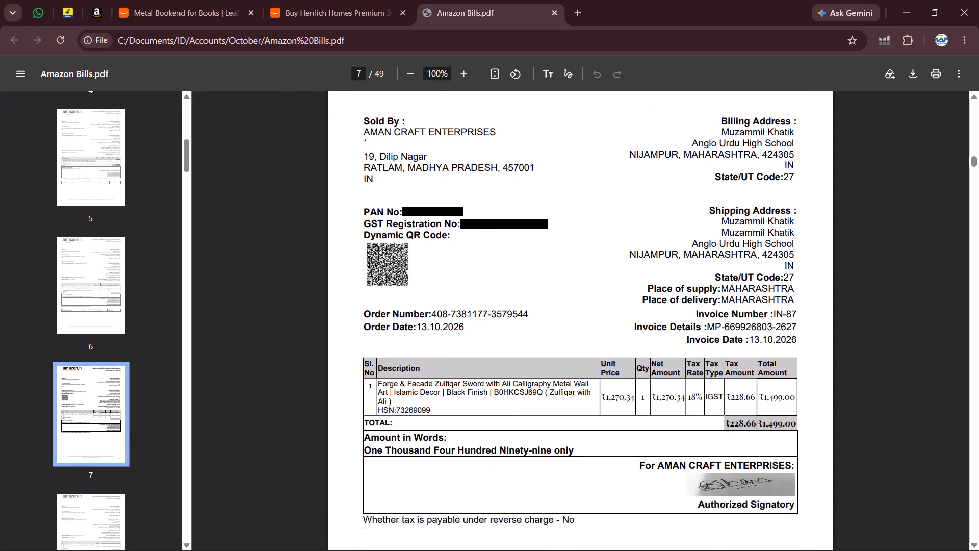
type("13-10-26")
key("Tab")
Change the seventh Amazon order's invoice number in C10 to IN-87, matching the page 7 invoice.
key("alt+Tab")
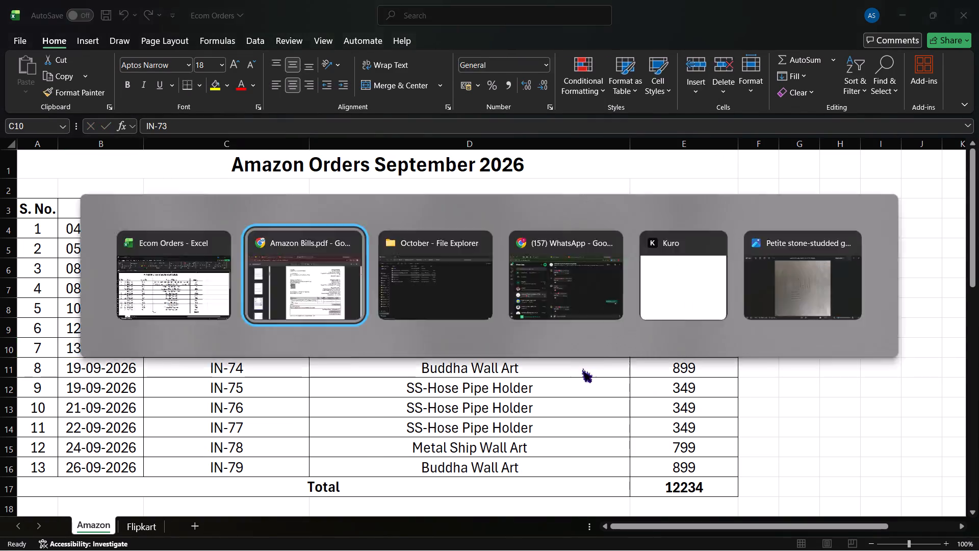
key("alt+Tab")
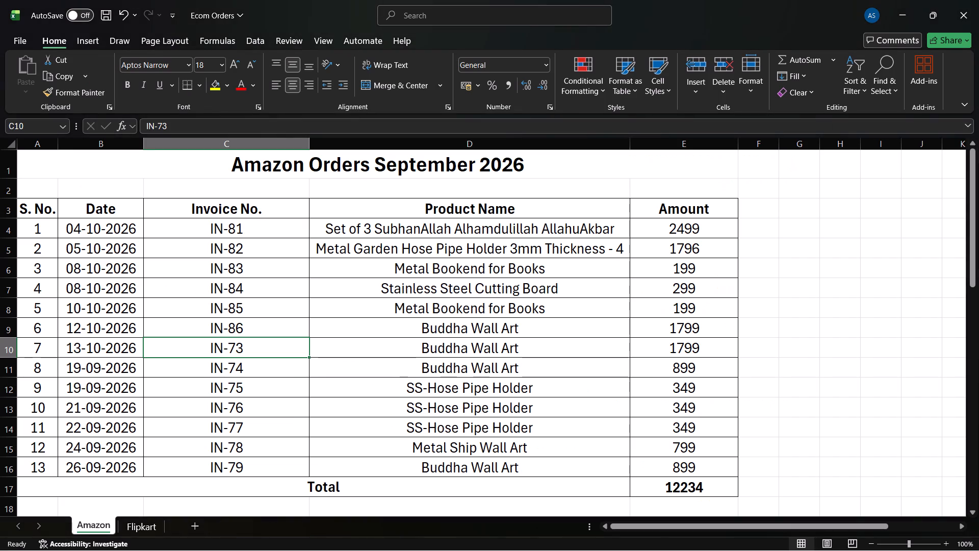
double_click(264, 354)
key("BackSpace")
key("BackSpace")
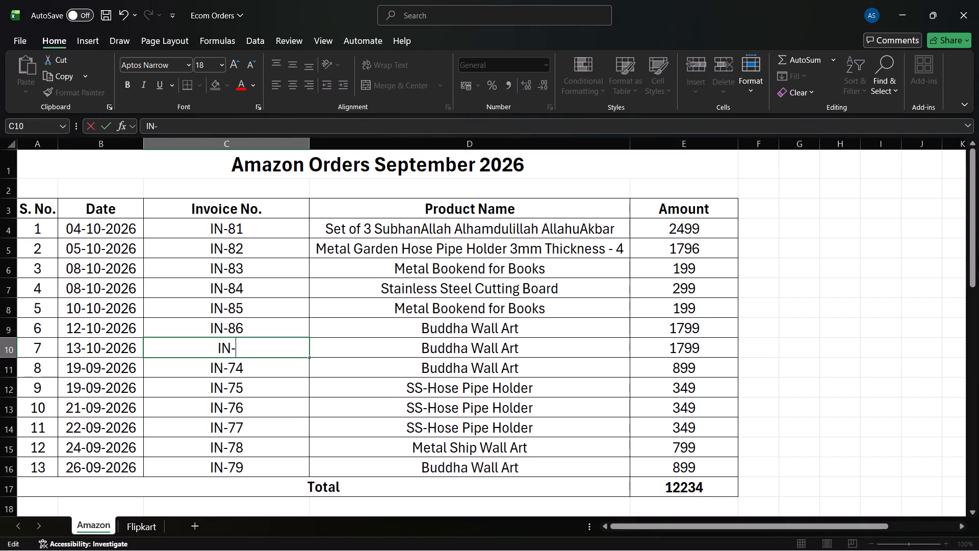
type("87")
key("Tab")
key("alt+Tab")
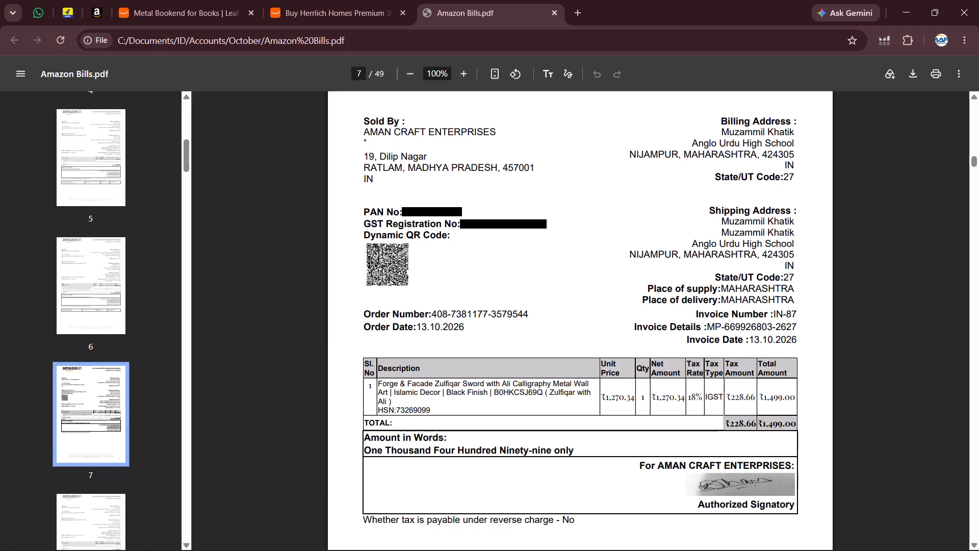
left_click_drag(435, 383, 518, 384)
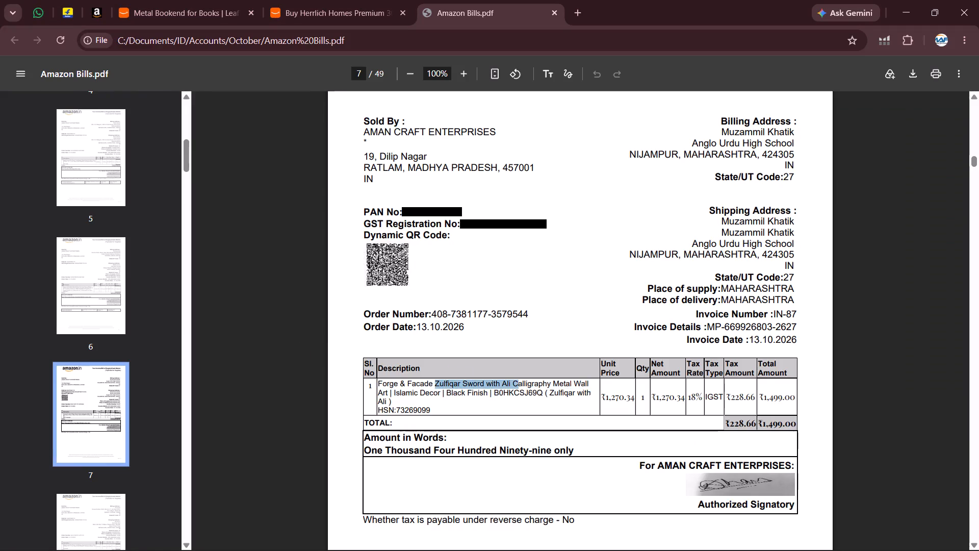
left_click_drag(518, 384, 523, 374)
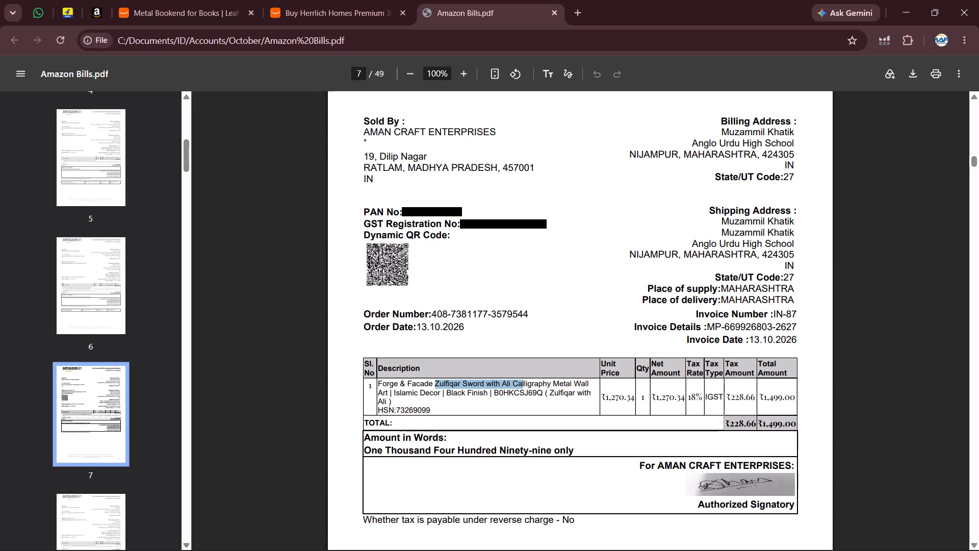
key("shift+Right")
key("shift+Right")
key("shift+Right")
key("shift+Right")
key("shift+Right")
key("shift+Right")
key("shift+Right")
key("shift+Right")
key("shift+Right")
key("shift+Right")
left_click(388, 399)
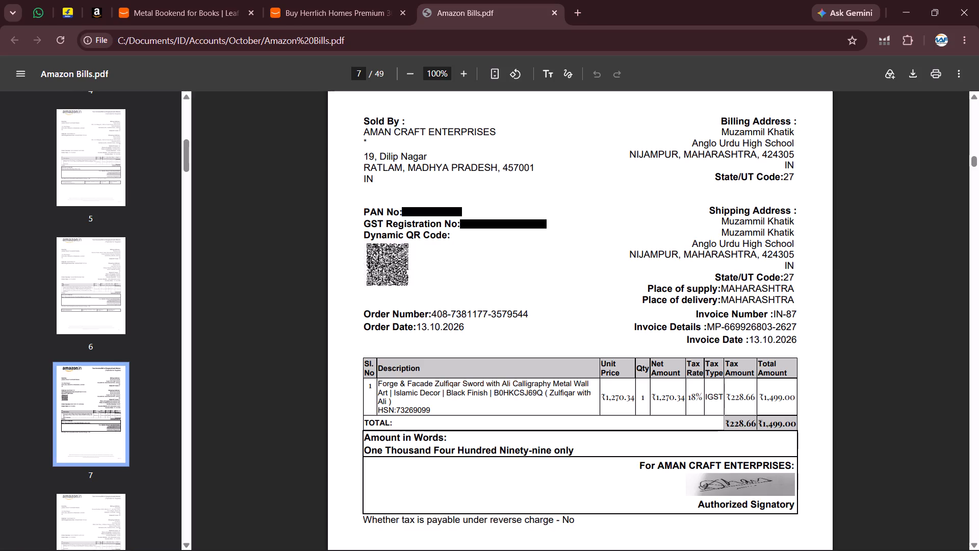
Copy "Zulfiqar Sword with Ali Calligraphy Metal Wall Art" from the page 7 invoice into D10, matching the table's formatting.
left_click_drag(388, 390, 455, 385)
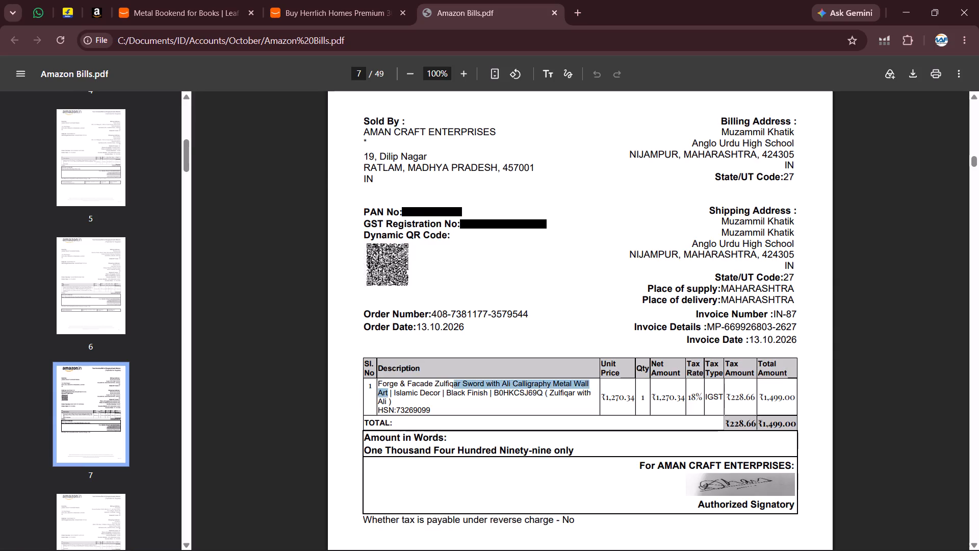
left_click_drag(455, 385, 434, 387)
key("ctrl+c")
key("alt+Tab")
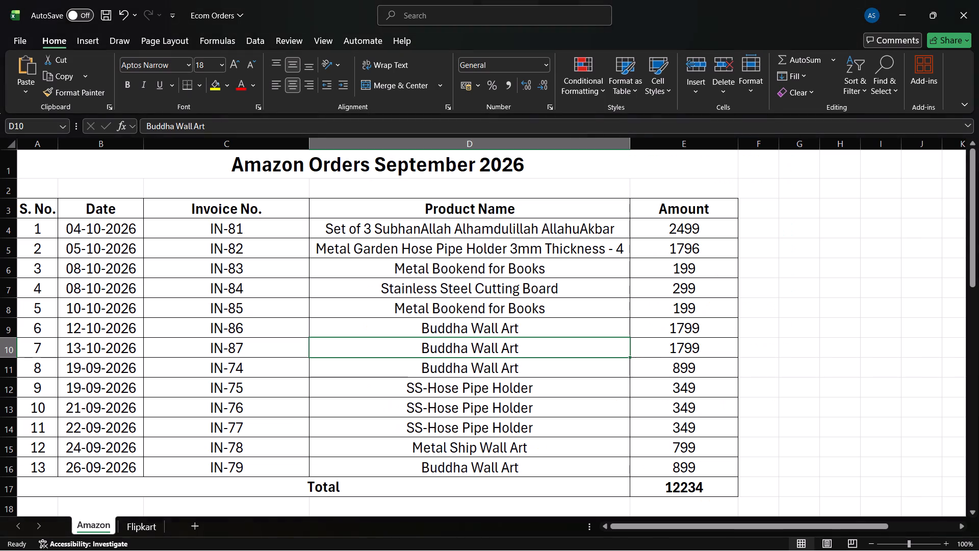
key("ctrl+v")
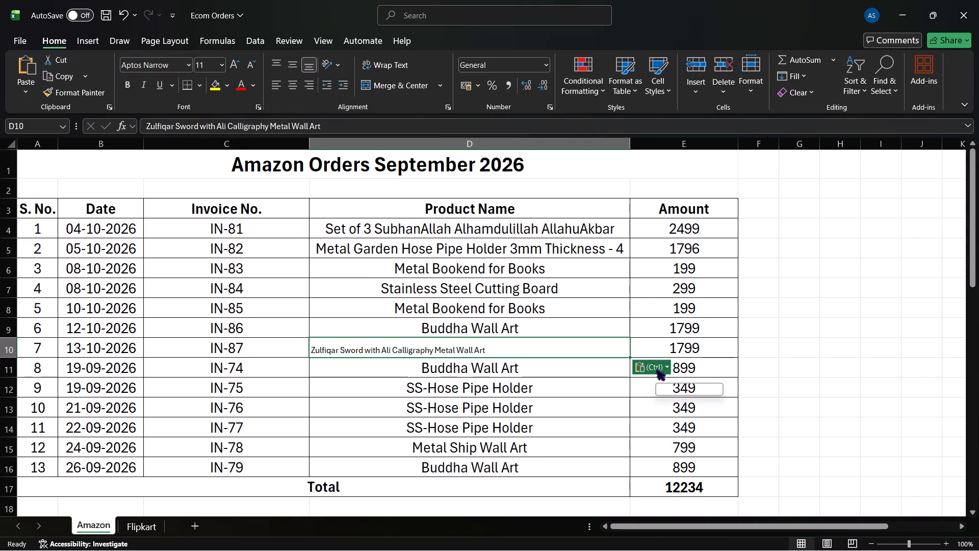
left_click(656, 366)
left_click(664, 404)
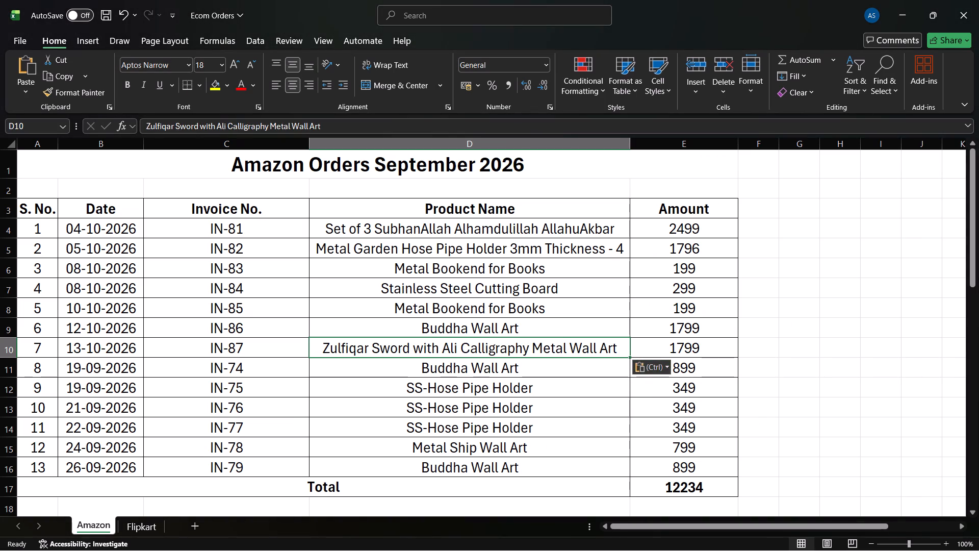
Set the seventh Amazon order's amount in E10 to 1499, using the total on the page 7 invoice.
key("Tab")
key("alt+Tab")
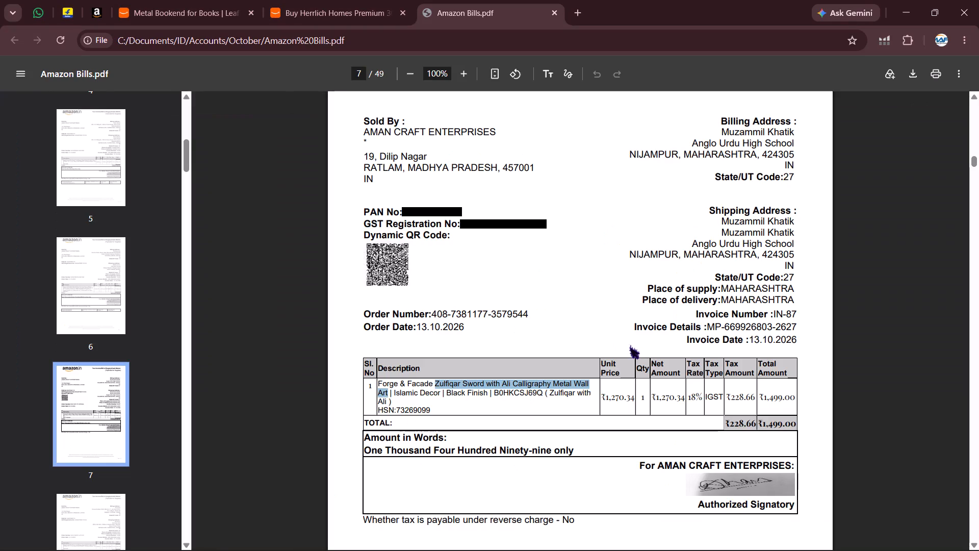
key("alt+Tab")
type("1499")
key("Return")
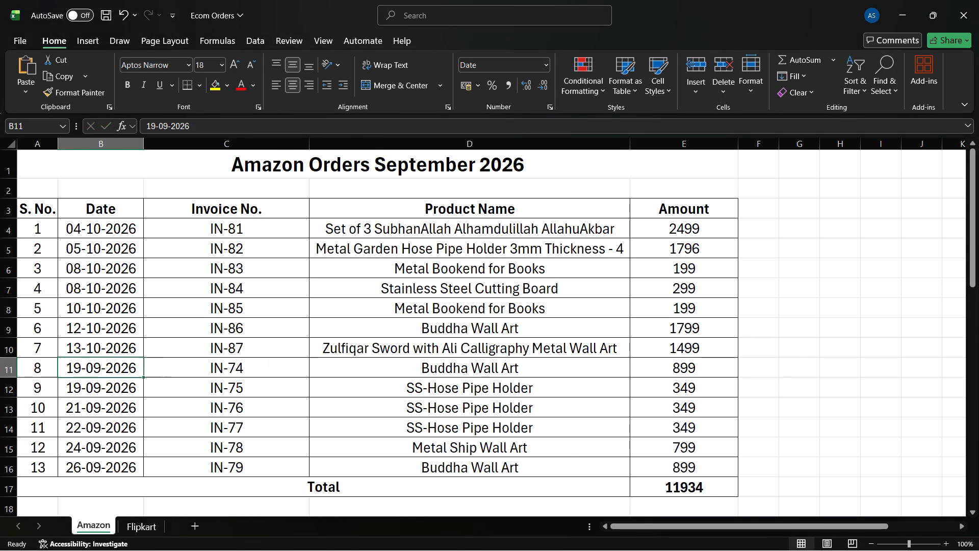
Change the eighth Amazon order's invoice number in C11 to IN-88, using the invoice on page 8 of the Amazon Bills PDF.
key("alt+Tab")
left_click(694, 380)
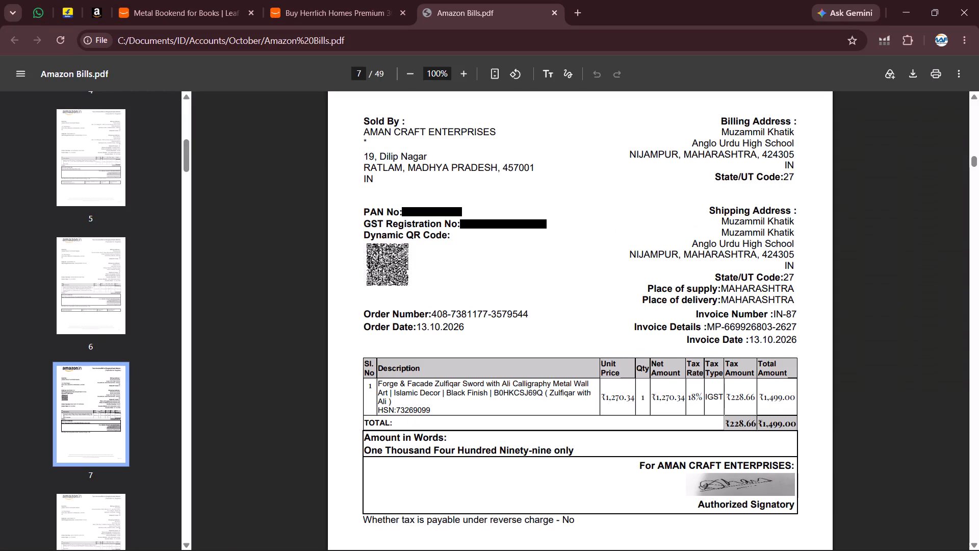
scroll(98, 309, "down", 3)
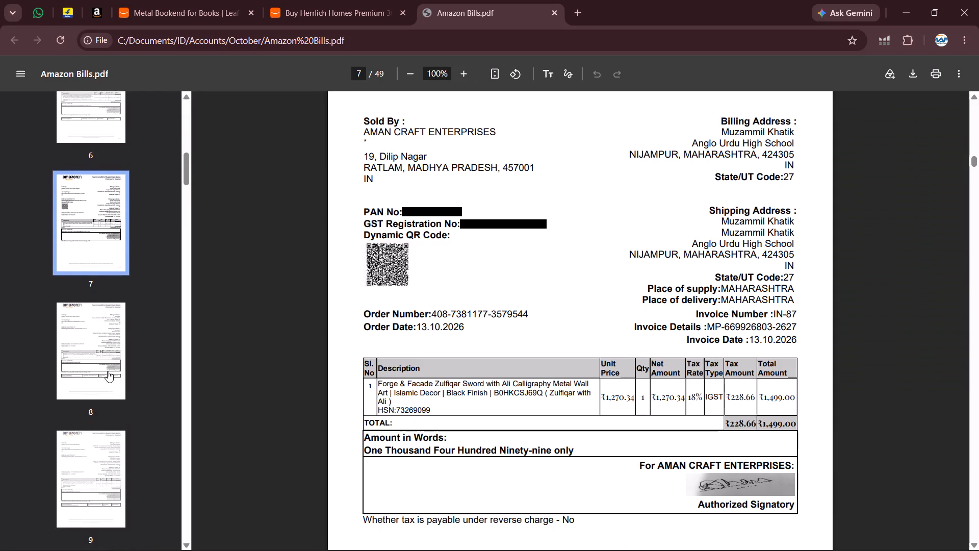
left_click(97, 327)
scroll(427, 325, "down", 1)
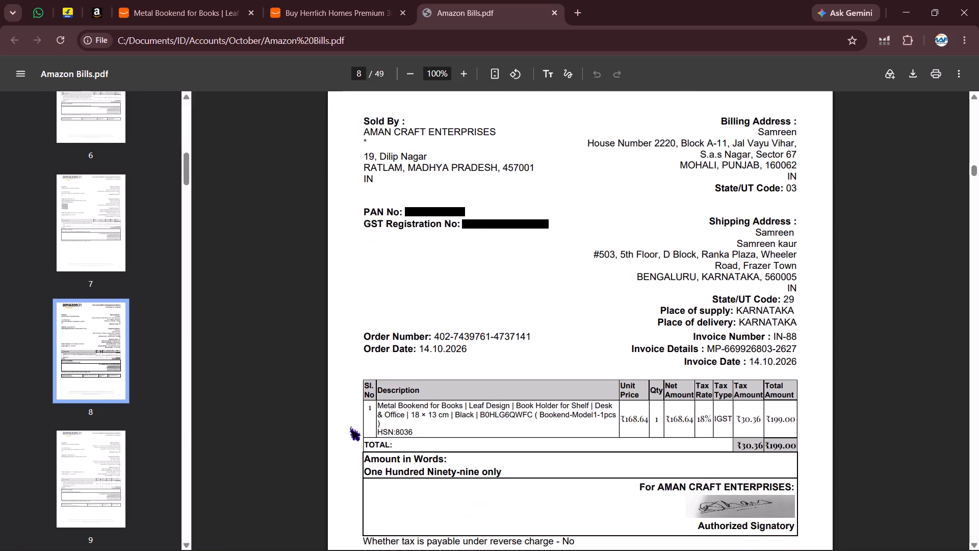
key("alt+Tab")
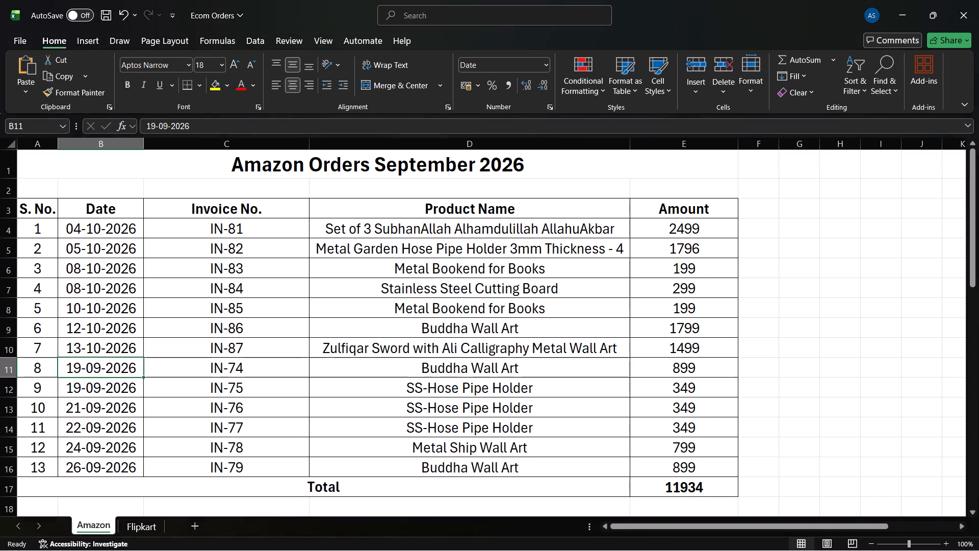
double_click(260, 371)
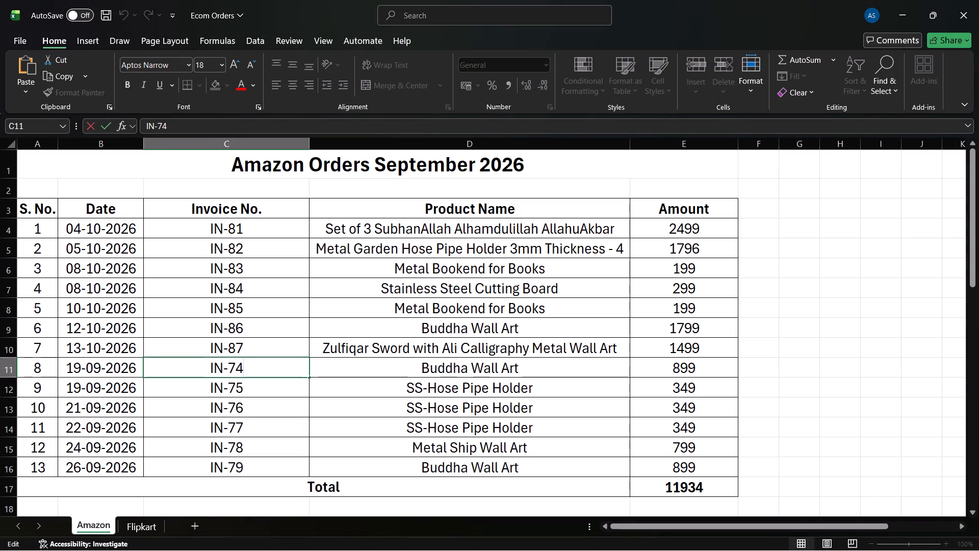
key("BackSpace")
key("BackSpace")
type("88")
key("Tab")
Copy the product name "Metal Bookend for Books" from D8 into D11 for the eighth Amazon order, matching the page 8 invoice.
key("alt+Tab")
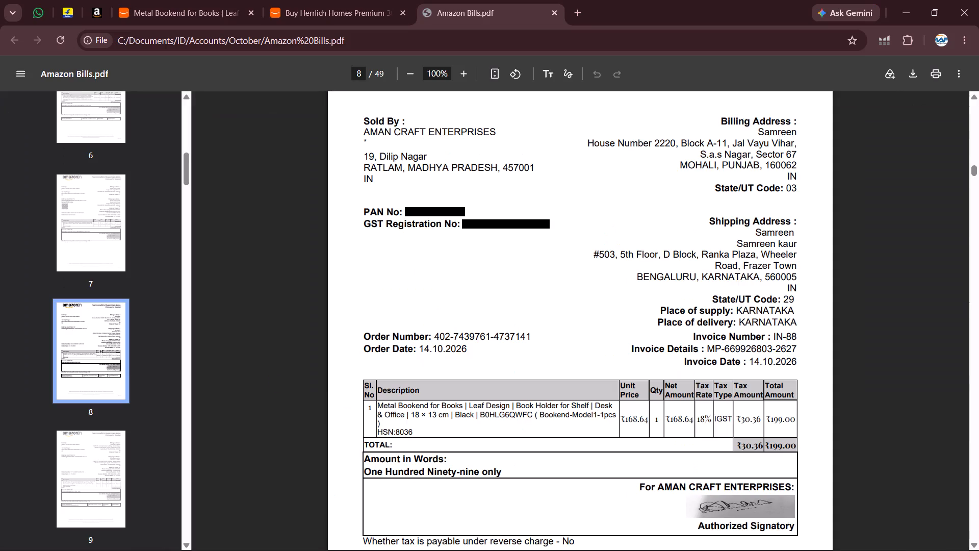
key("alt+Tab")
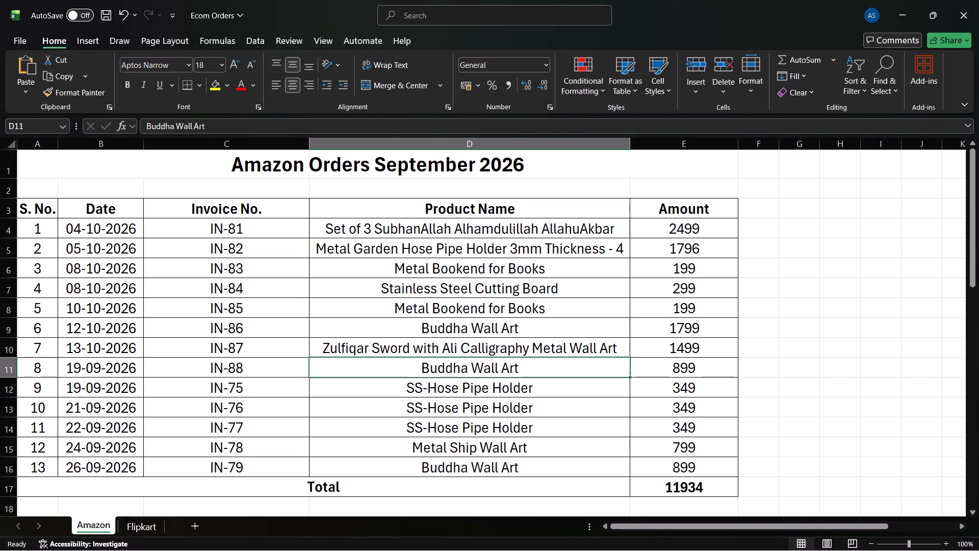
left_click(437, 307)
key("ctrl+c")
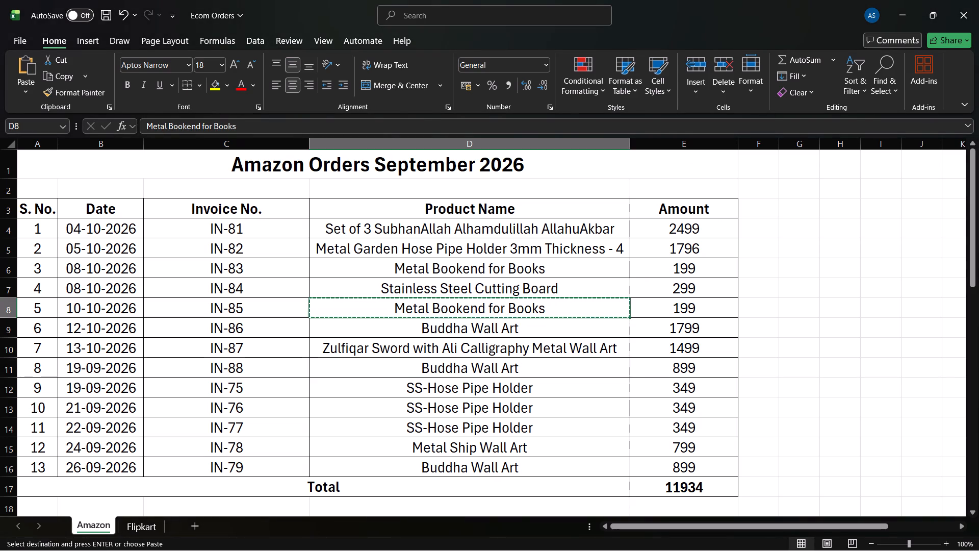
left_click(378, 366)
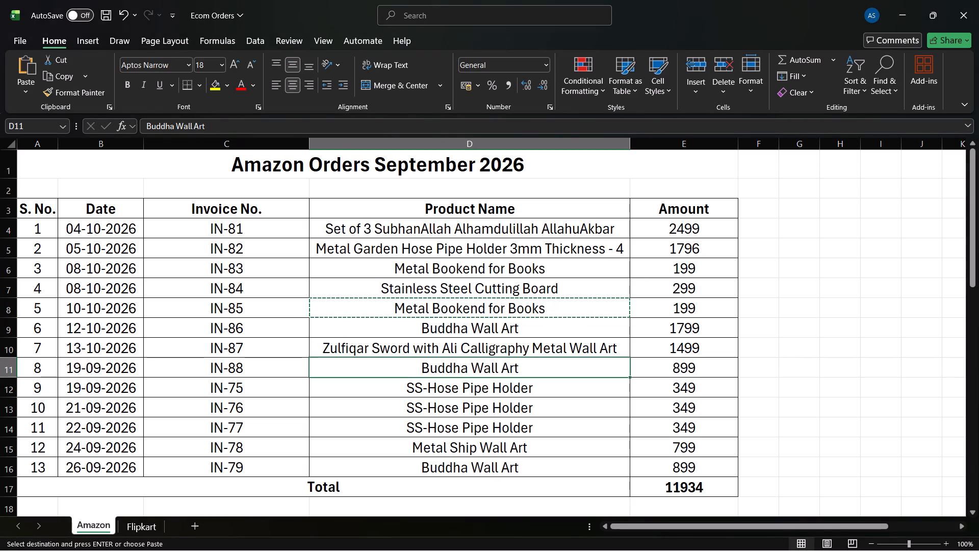
key("ctrl+v")
key("Escape")
key("Tab")
Set the eighth Amazon order's amount in E11 to 199, using the total on the page 8 invoice.
key("alt+Tab")
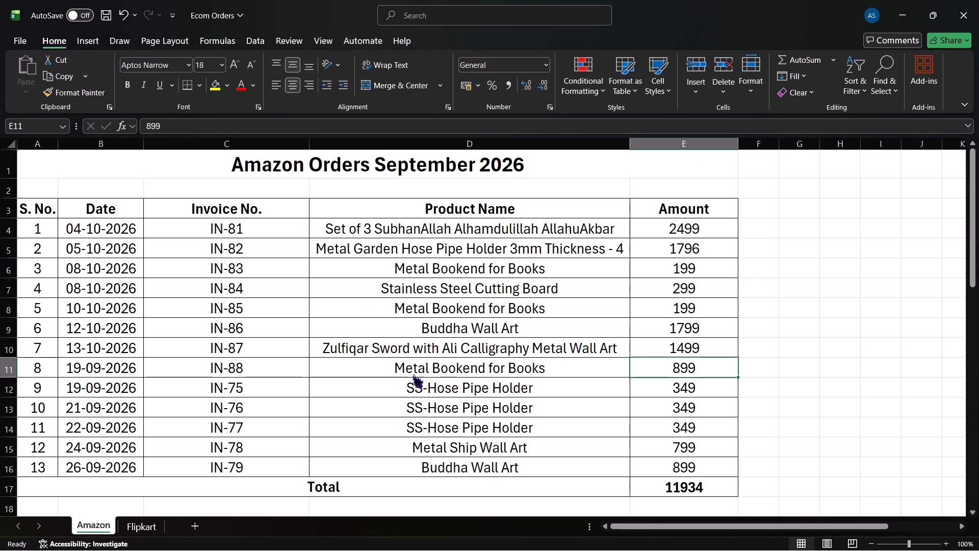
key("alt+Tab")
type("199")
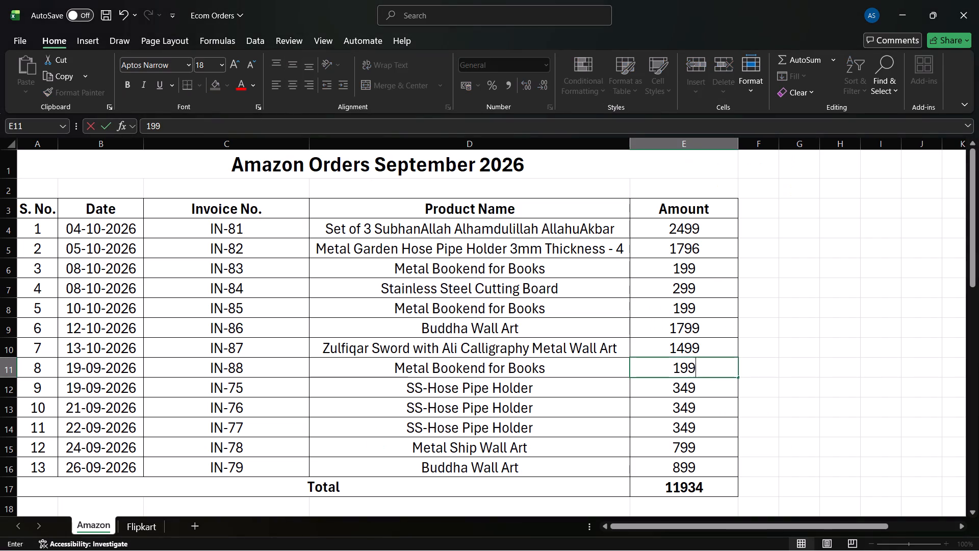
key("Return")
Set the eighth Amazon order's date in B11 to 14-10-2026, using the invoice date on page 8.
left_click(120, 388)
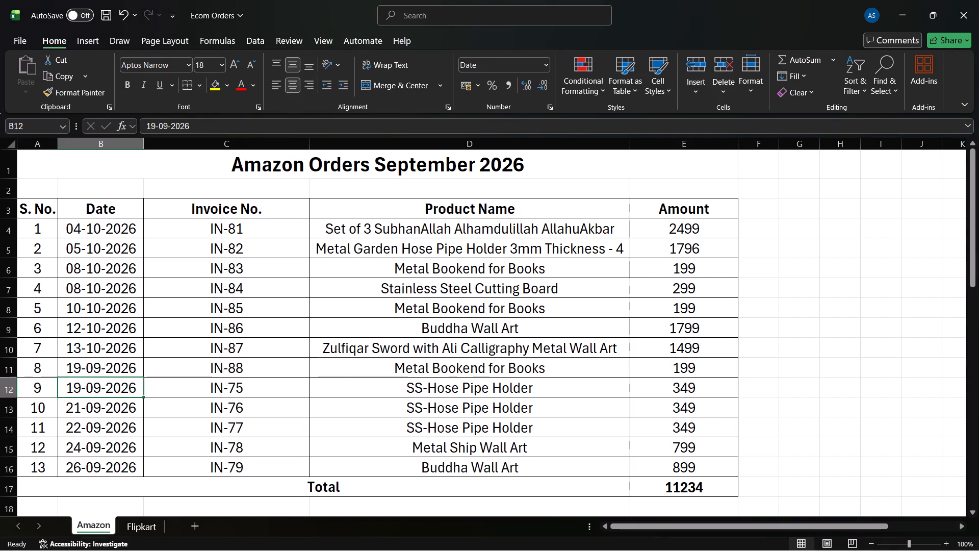
left_click(121, 358)
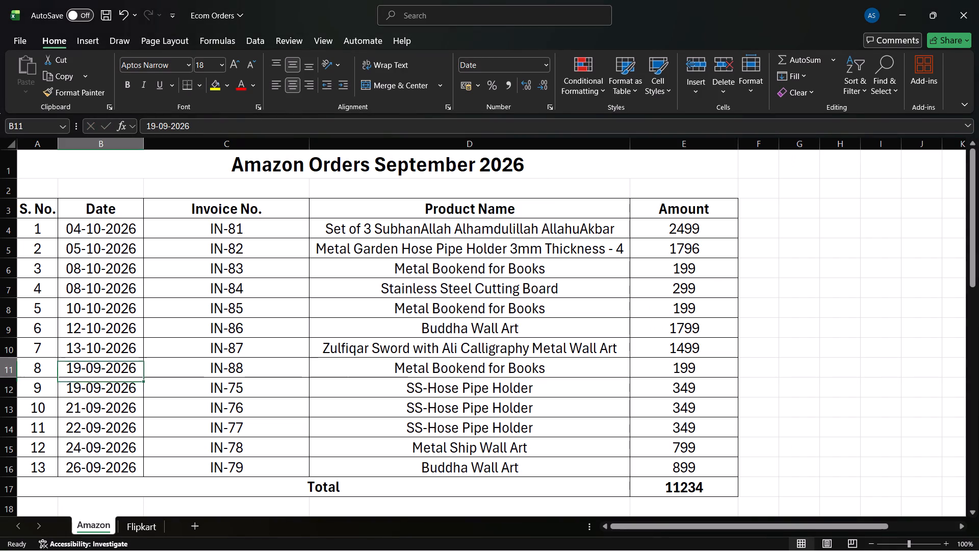
key("alt+Tab")
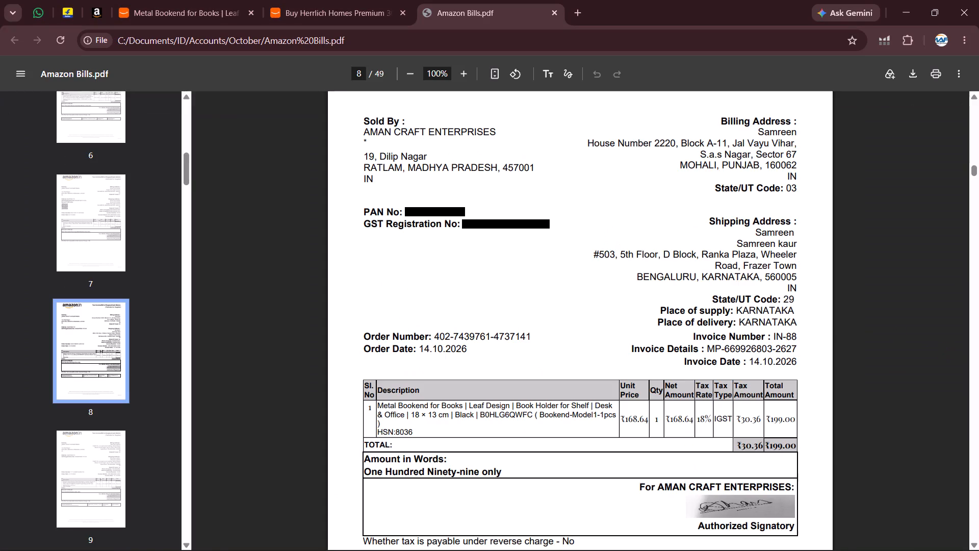
key("alt+Tab")
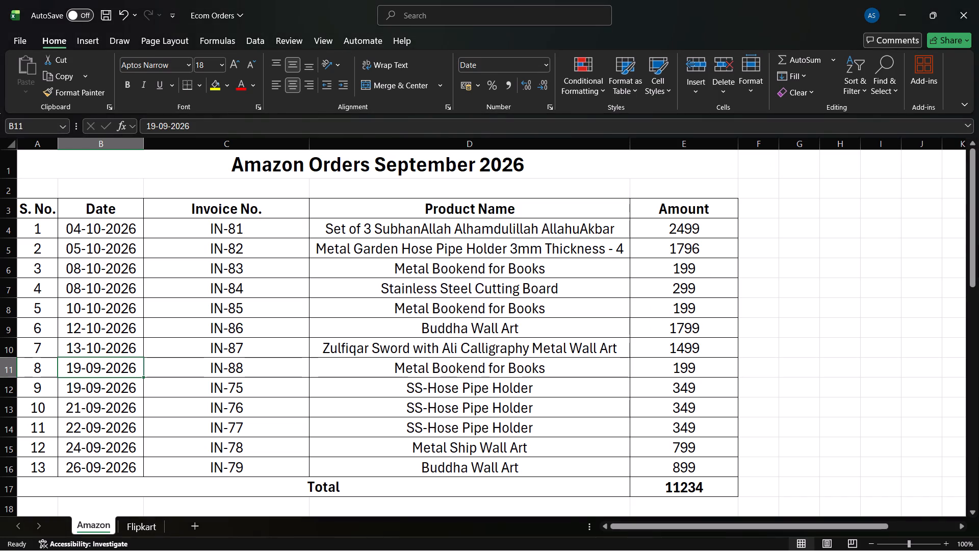
type("14-10-26")
key("Return")
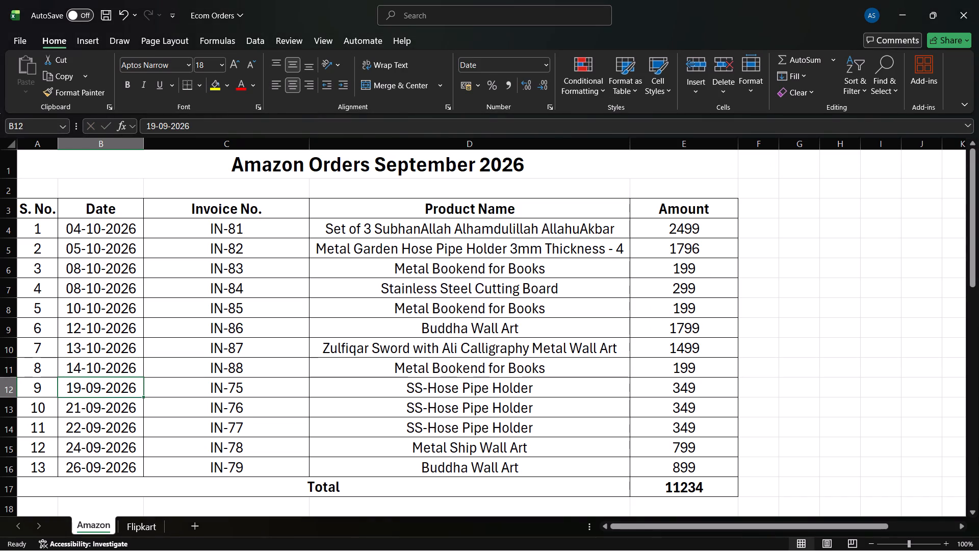
Fill the 14-10-2026 date from B11 down into B12 for the ninth Amazon order, matching the page 9 invoice of the Amazon Bills PDF.
scroll(307, 333, "down", 2)
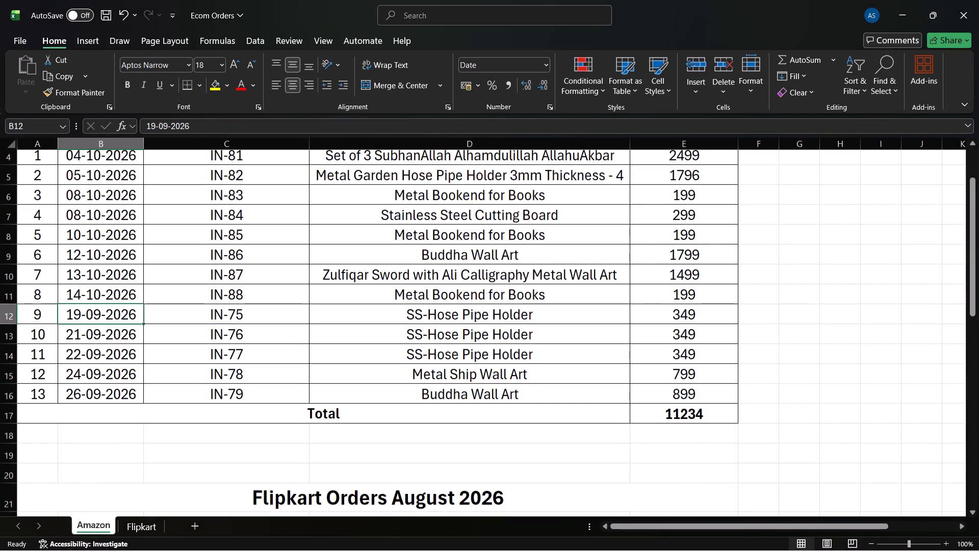
key("alt+Tab")
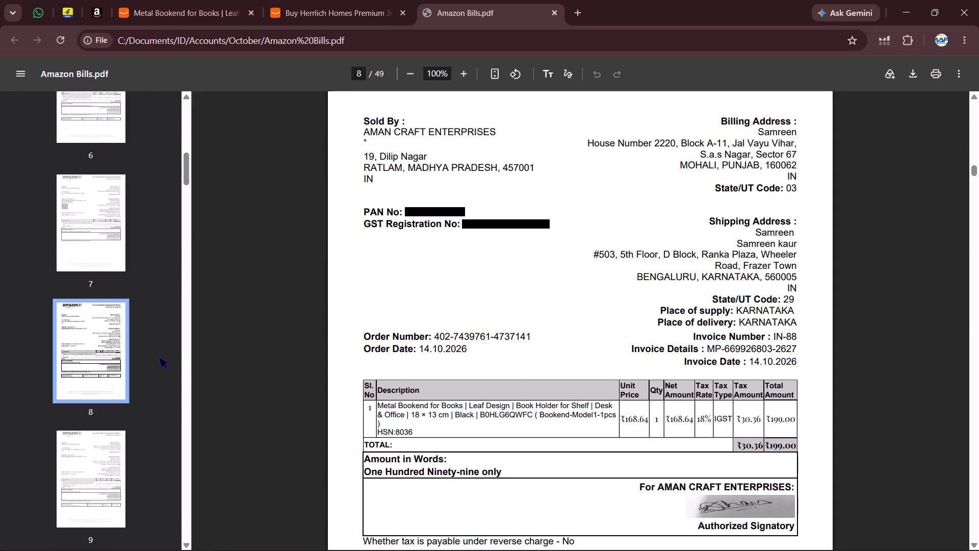
scroll(131, 343, "down", 2)
left_click(91, 321)
scroll(99, 280, "down", 1)
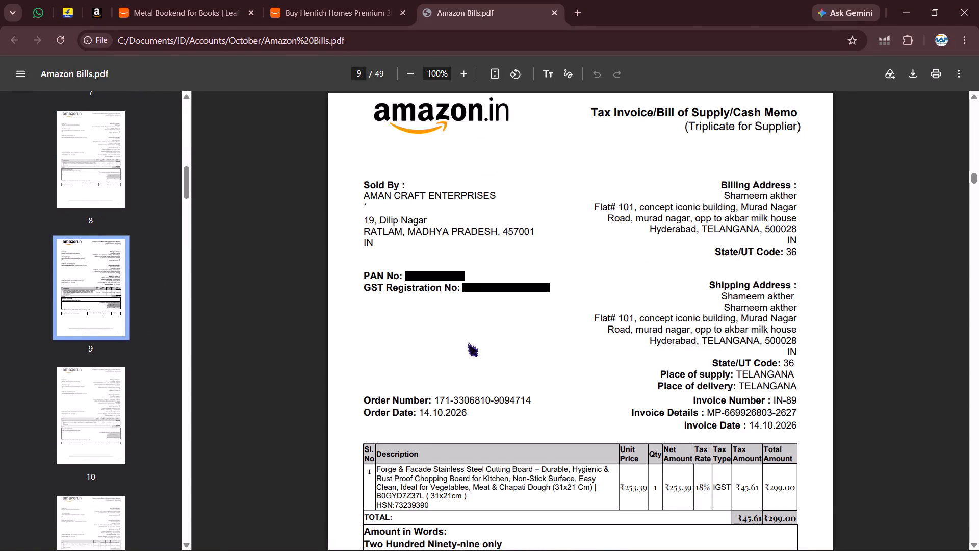
scroll(481, 341, "down", 1)
scroll(519, 296, "down", 1)
key("alt+Tab")
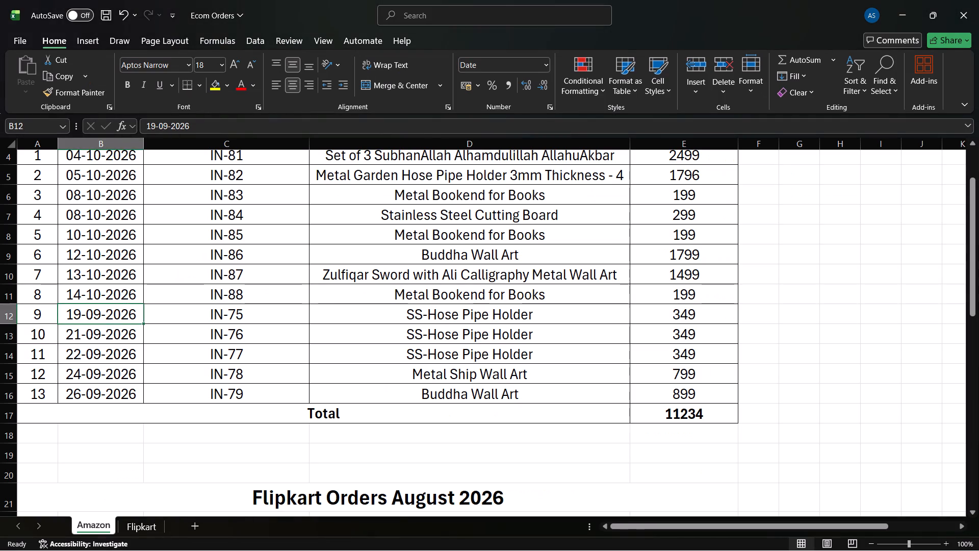
key("alt+Tab")
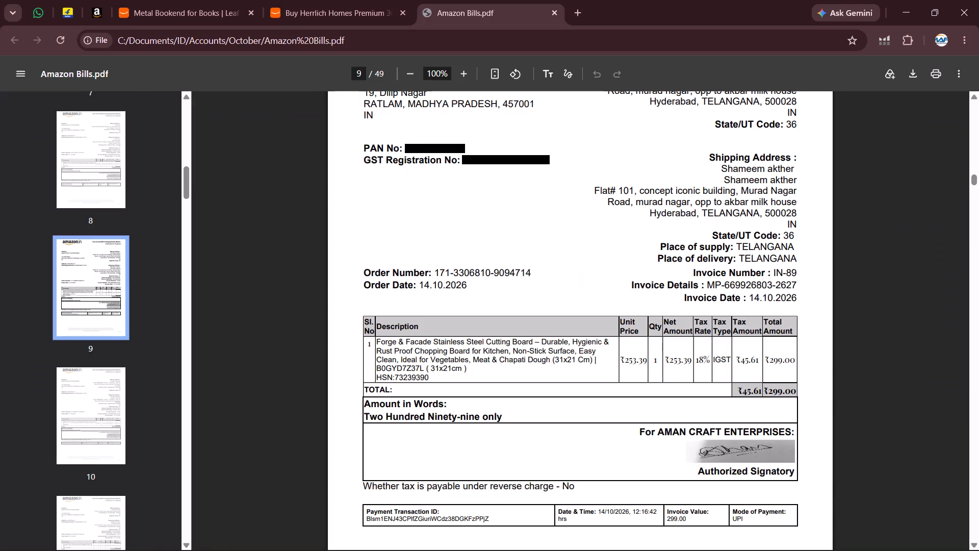
key("alt+Tab")
key("ctrl+d")
key("Tab")
Change the ninth Amazon order's invoice number in C12 to IN-89, matching the page 9 invoice.
key("alt+Tab")
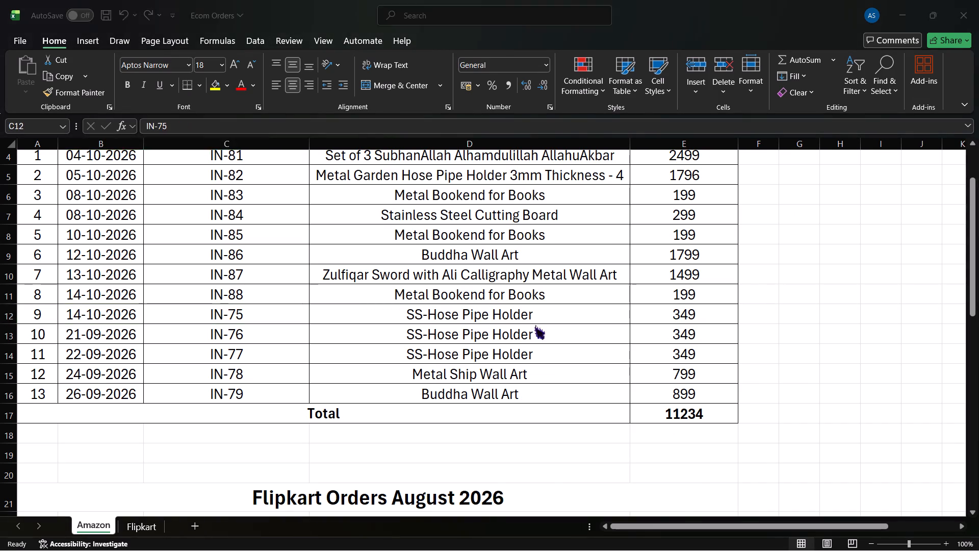
key("alt+Tab")
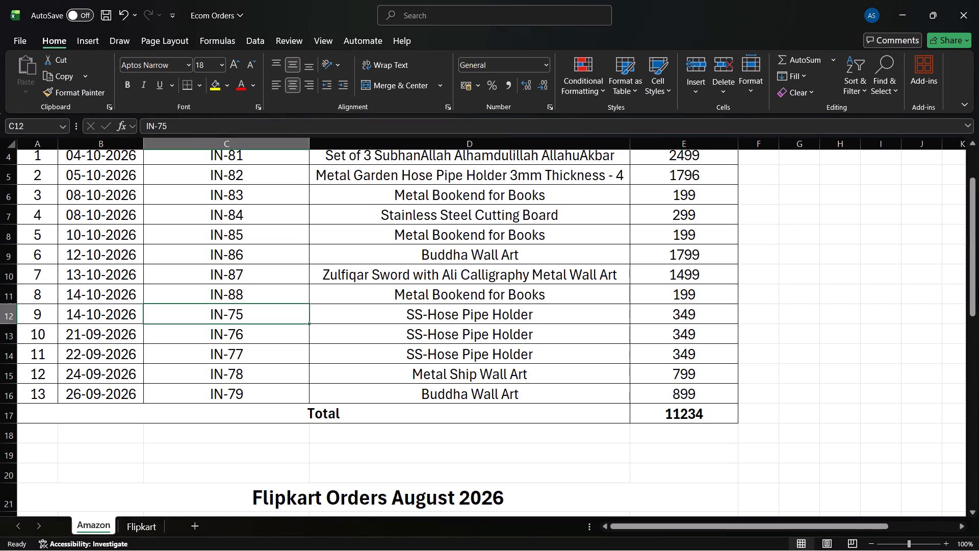
type("IN")
type("-89")
key("Tab")
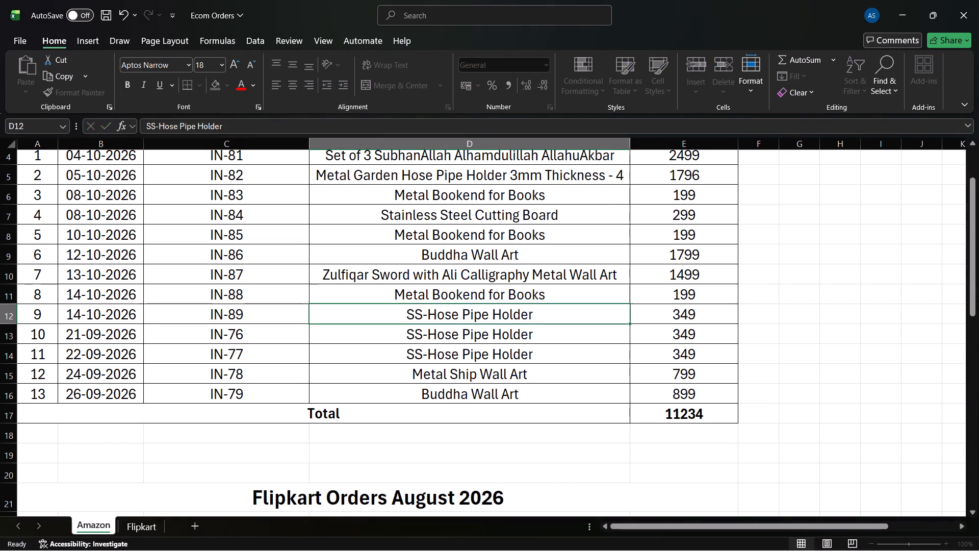
Copy the product name "Stainless Steel Cutting Board" from D7 into D12 for the ninth Amazon order, matching the page 9 invoice.
key("alt+Tab")
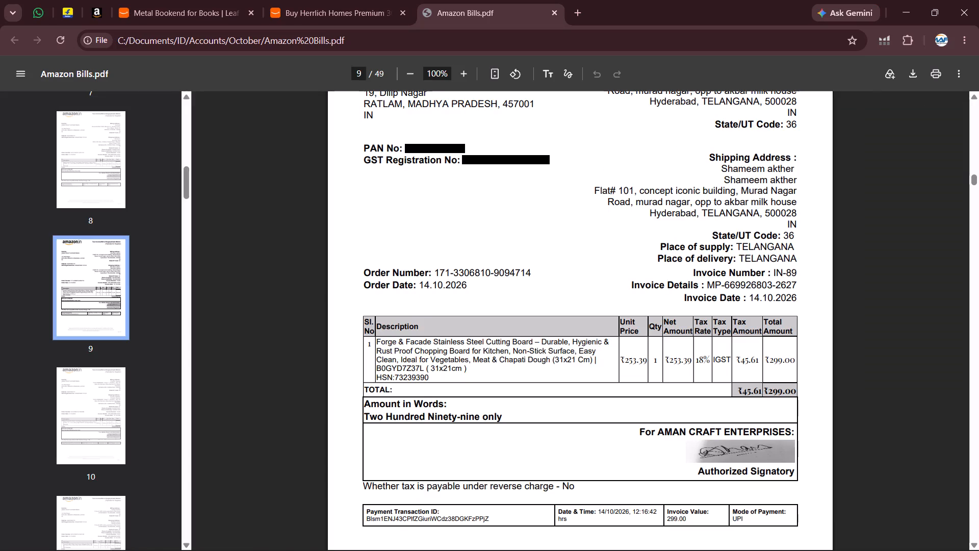
key("alt+Tab")
left_click(457, 220)
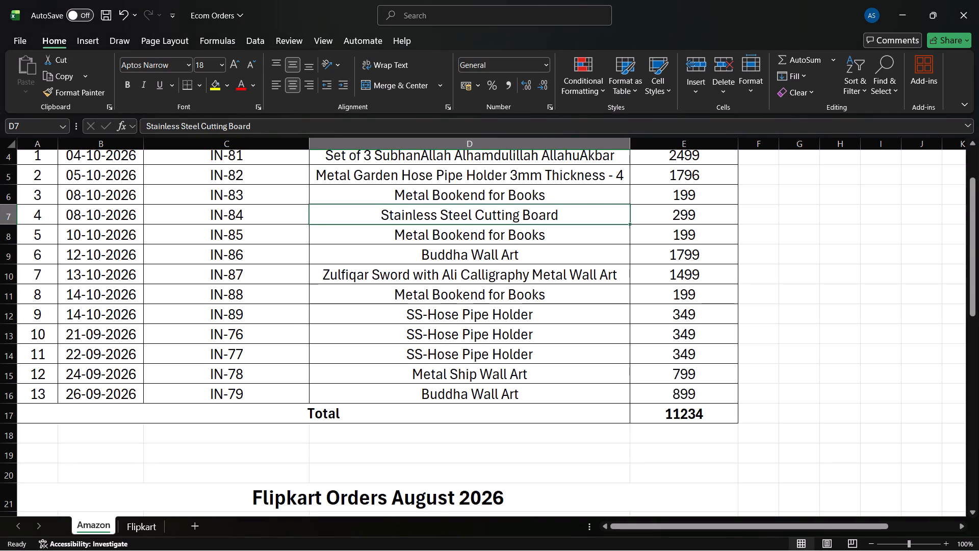
key("ctrl+c")
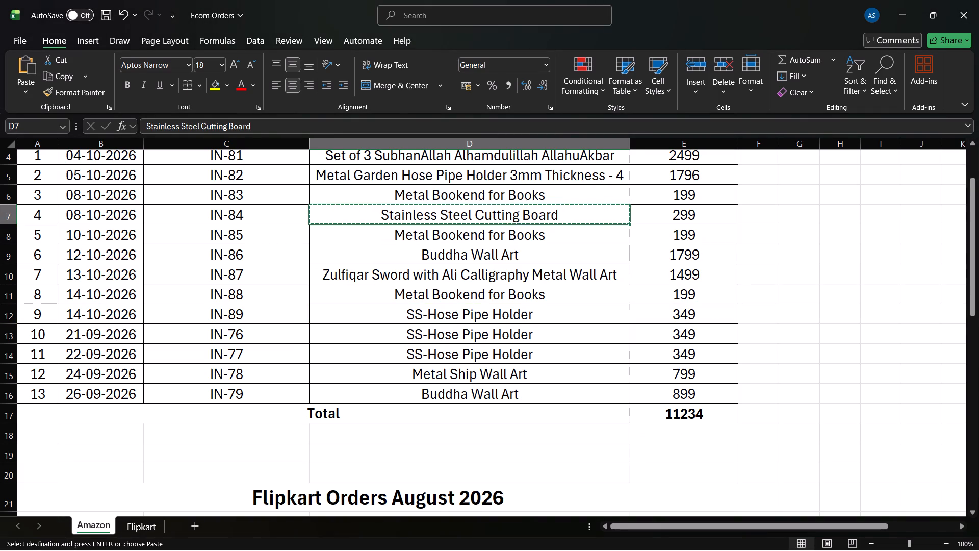
left_click(461, 315)
key("ctrl+v")
key("Tab")
Set the ninth Amazon order's amount in E12 to 299, using the total on the page 9 invoice.
key("alt+Tab")
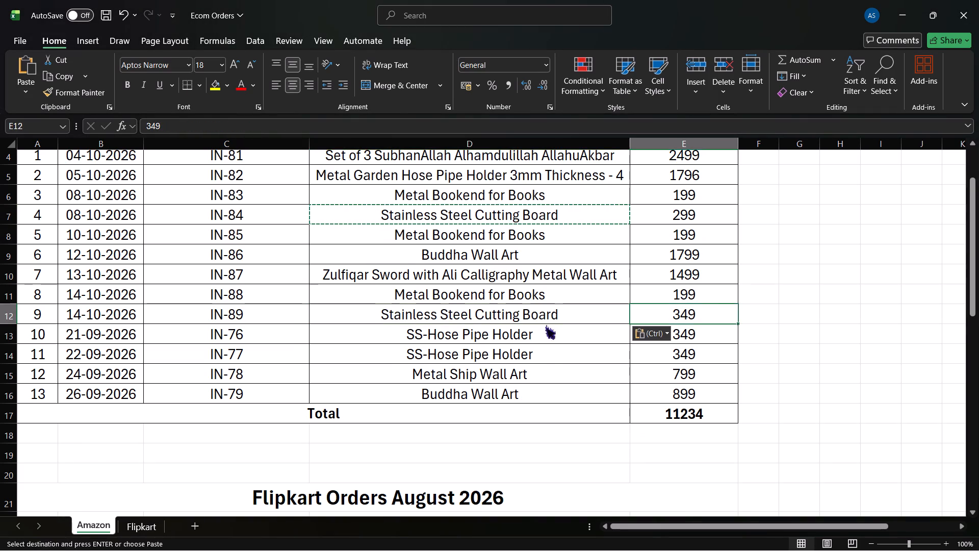
key("alt+Tab")
type("299")
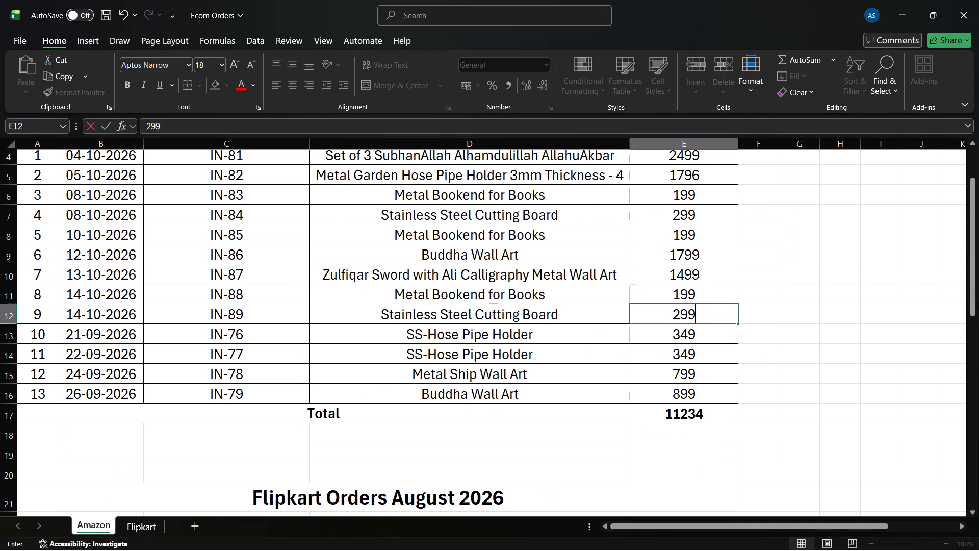
key("Return")
Set the tenth Amazon order's date in B13 to 15-10-2026, using the invoice on page 10 of the Amazon Bills PDF.
left_click(122, 335)
key("alt+Tab")
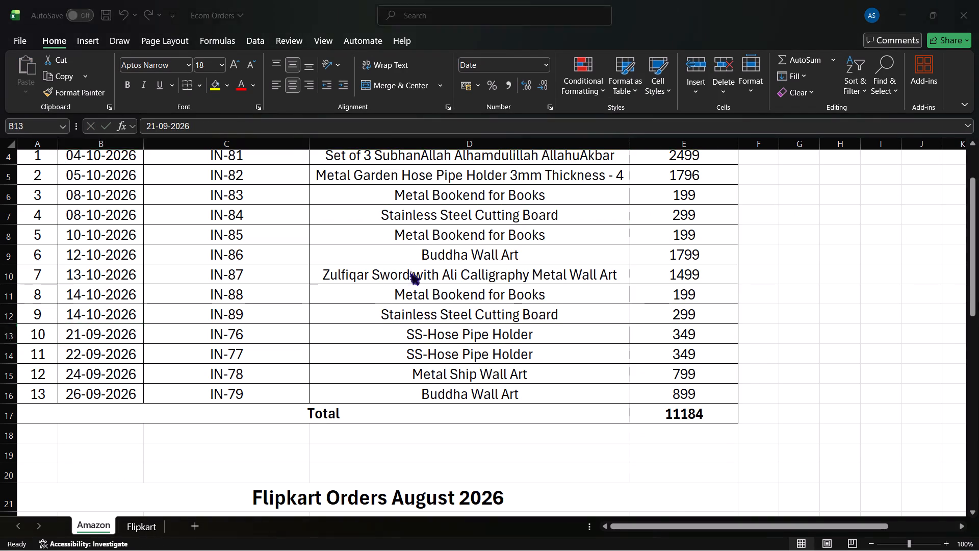
left_click(88, 410)
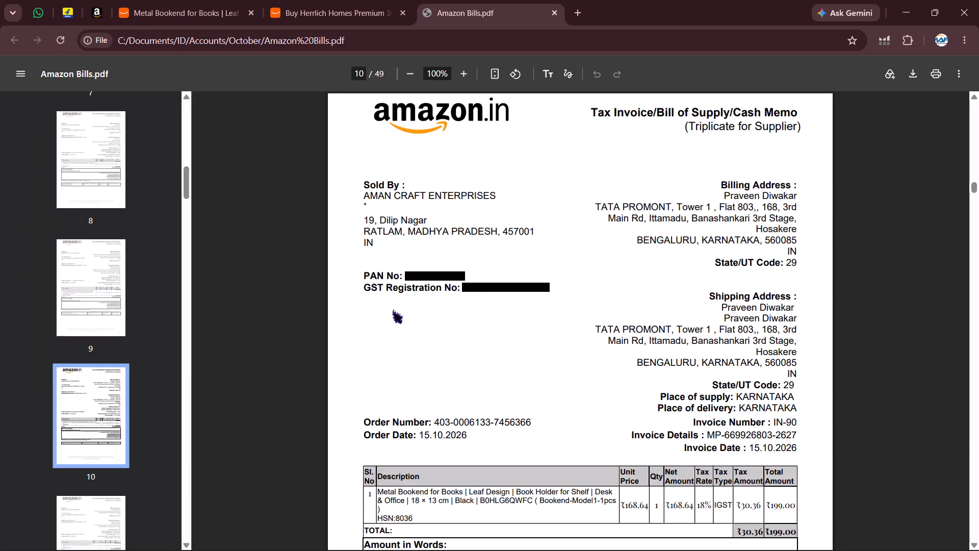
scroll(647, 338, "down", 1)
key("alt+Tab")
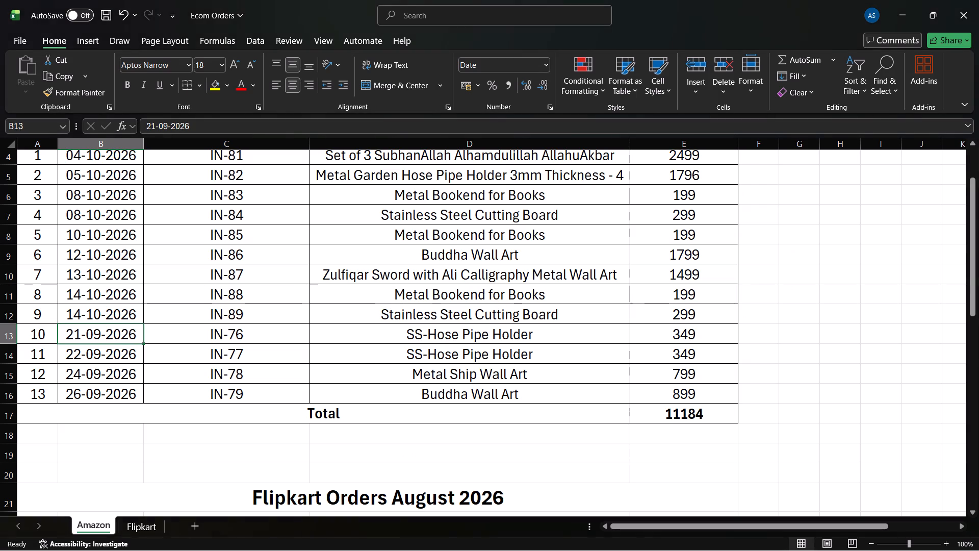
key("alt+Tab")
key("alt+Tab")
type("15-10-26")
key("Tab")
Change the tenth Amazon order's invoice number in C13 to IN-90, matching the page 10 invoice.
key("alt+Tab")
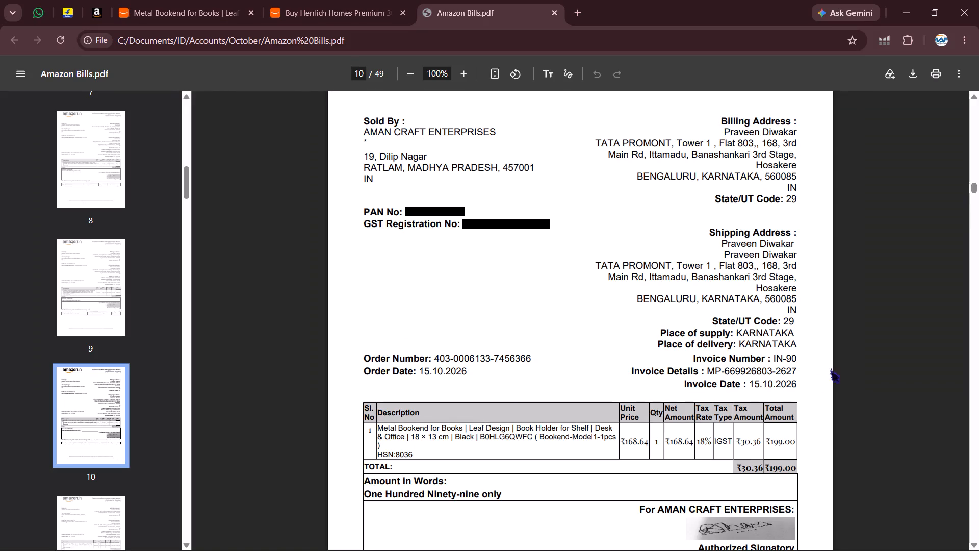
key("alt+Tab")
double_click(275, 343)
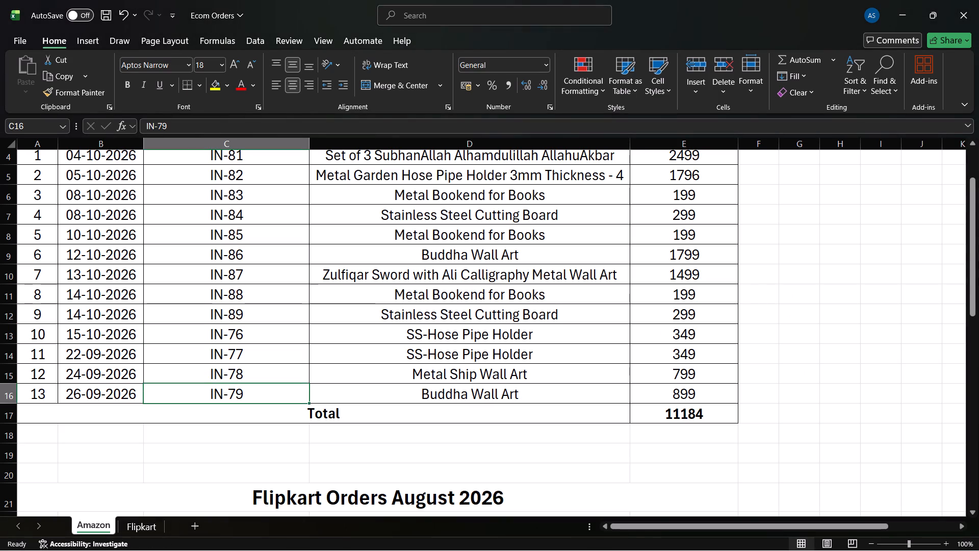
double_click(272, 337)
key("BackSpace")
key("BackSpace")
type("90")
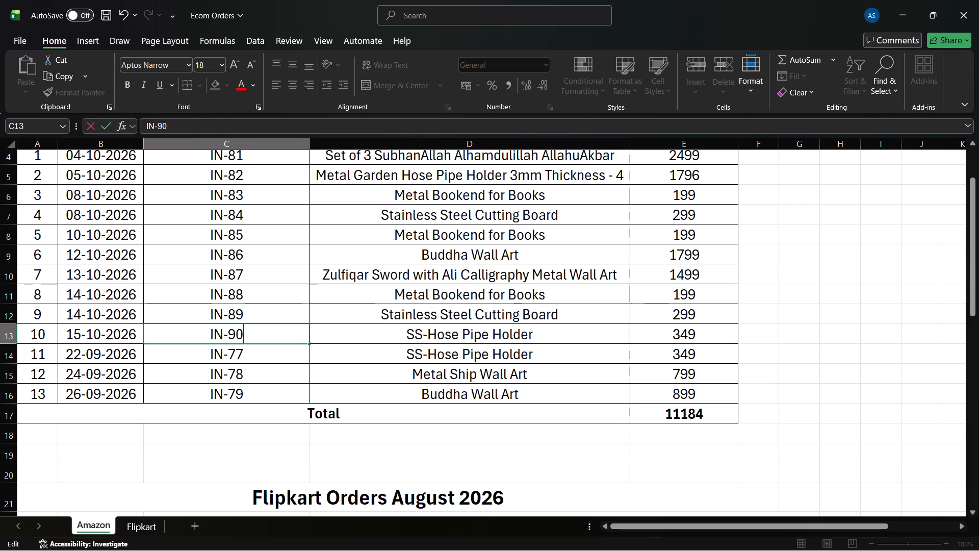
key("Tab")
Copy the product name "Metal Bookend for Books" from D11 into D13 for the tenth Amazon order, matching the page 10 invoice.
key("Tab")
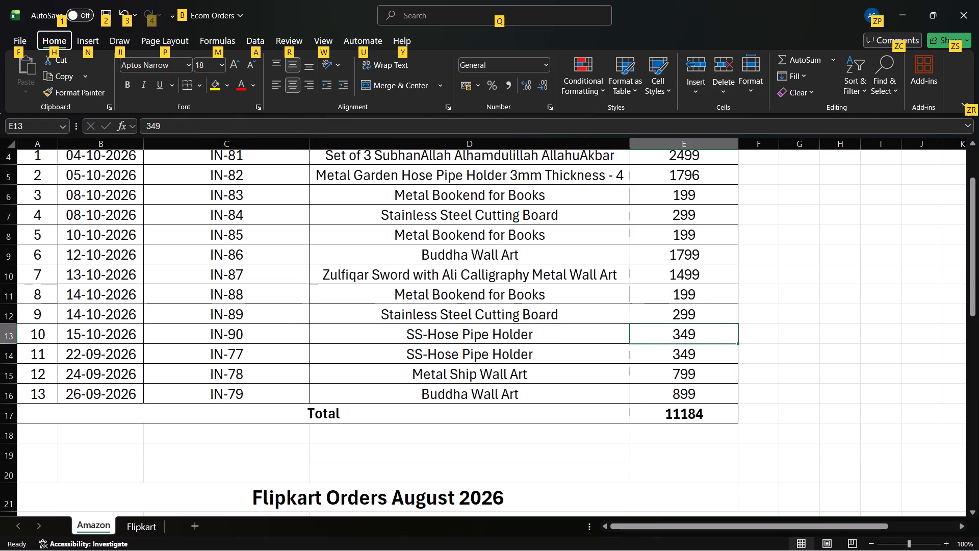
left_click(402, 341)
key("alt+Tab")
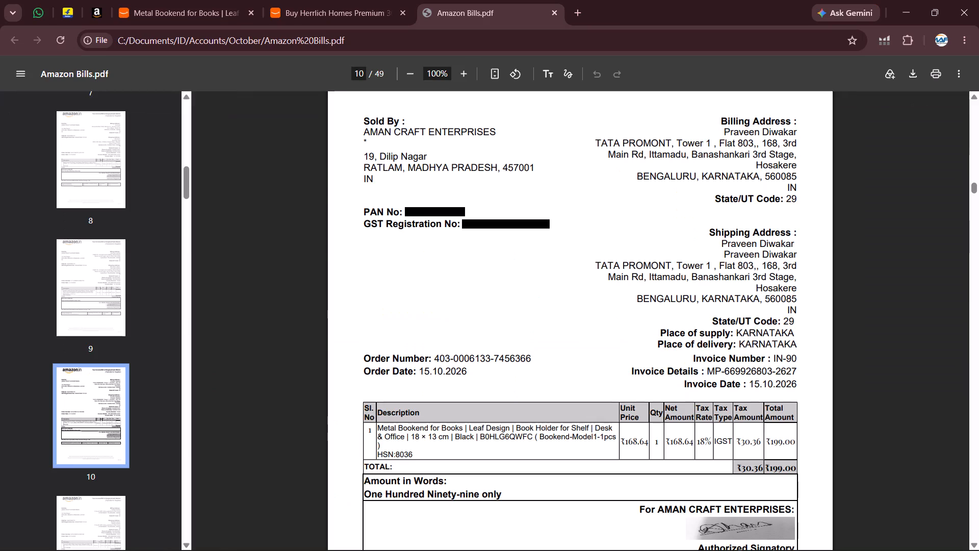
key("alt+Tab")
key("alt+Tab")
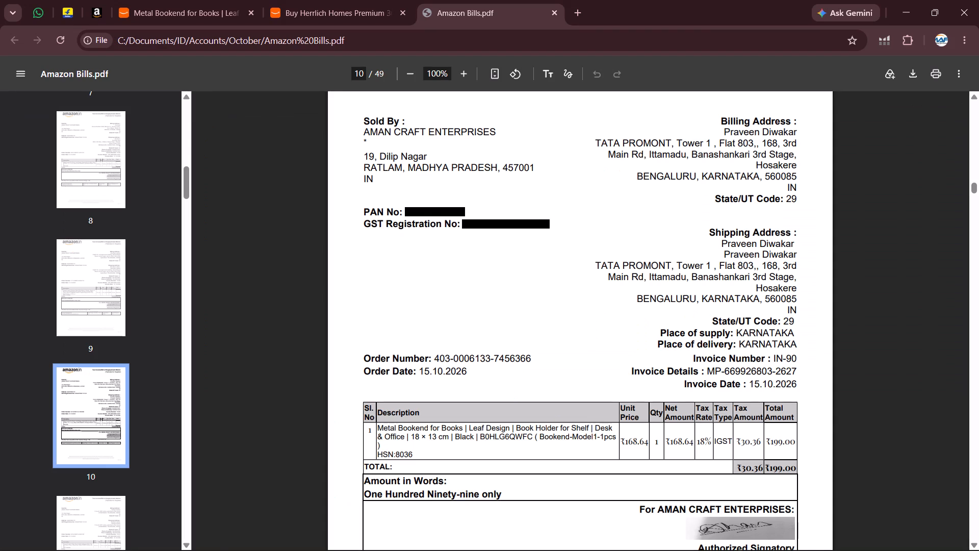
key("alt+Tab")
left_click(480, 293)
key("ctrl+c")
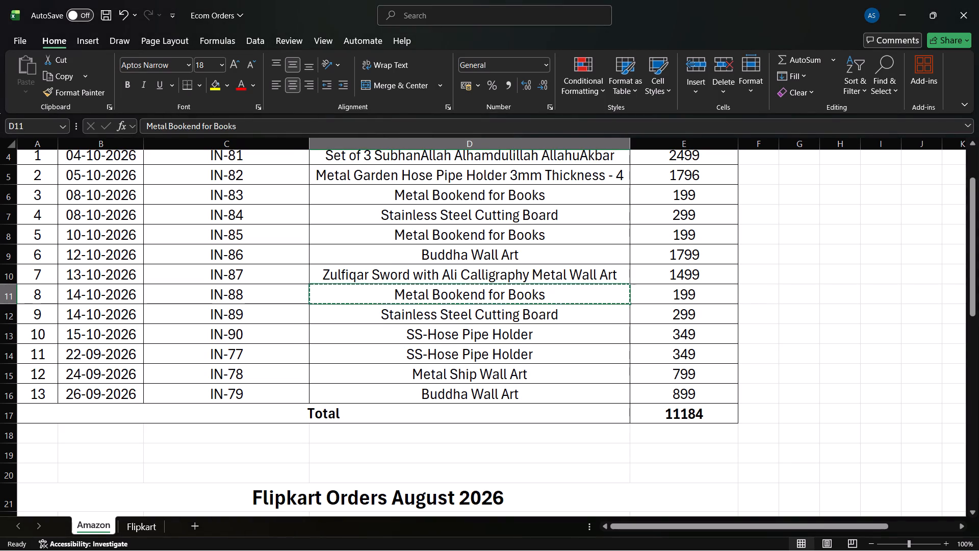
left_click(377, 331)
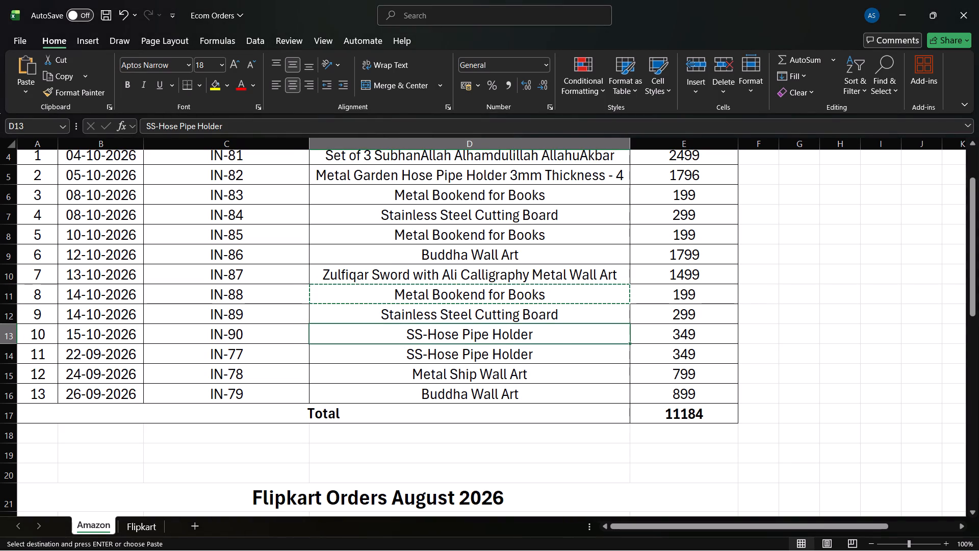
key("ctrl+v")
key("Escape")
key("Tab")
Set the tenth Amazon order's amount in E13 to 199, using the total on the page 10 invoice.
key("alt+Tab")
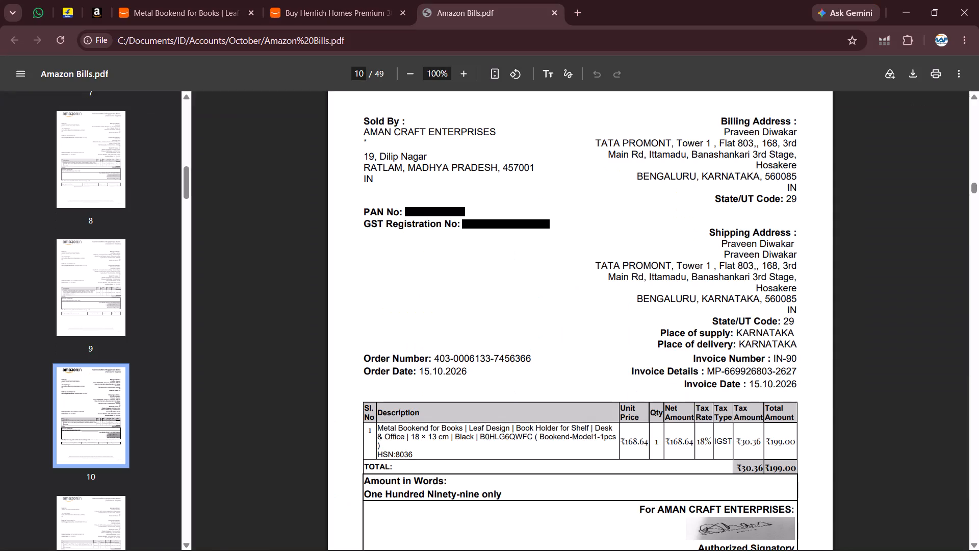
key("alt+Tab")
type("199")
key("Return")
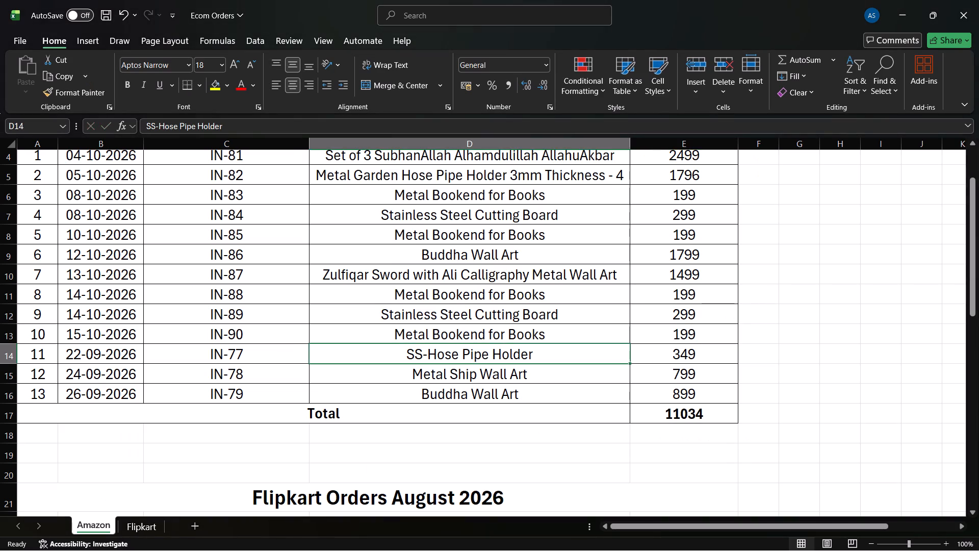
Find the page 11 invoice in the Amazon Bills PDF for the eleventh Amazon order in row 14.
left_click(43, 354)
scroll(146, 291, "down", 2)
key("alt+Tab")
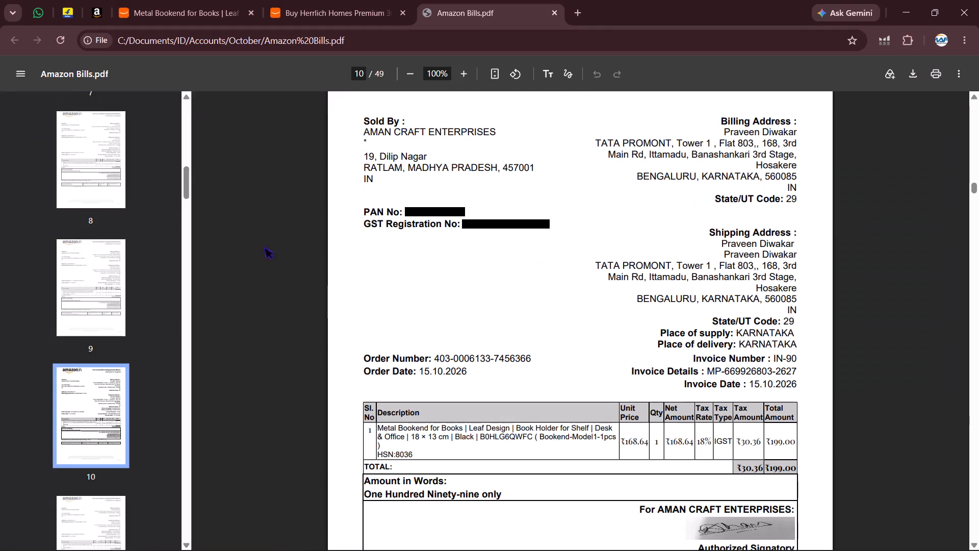
scroll(84, 274, "down", 3)
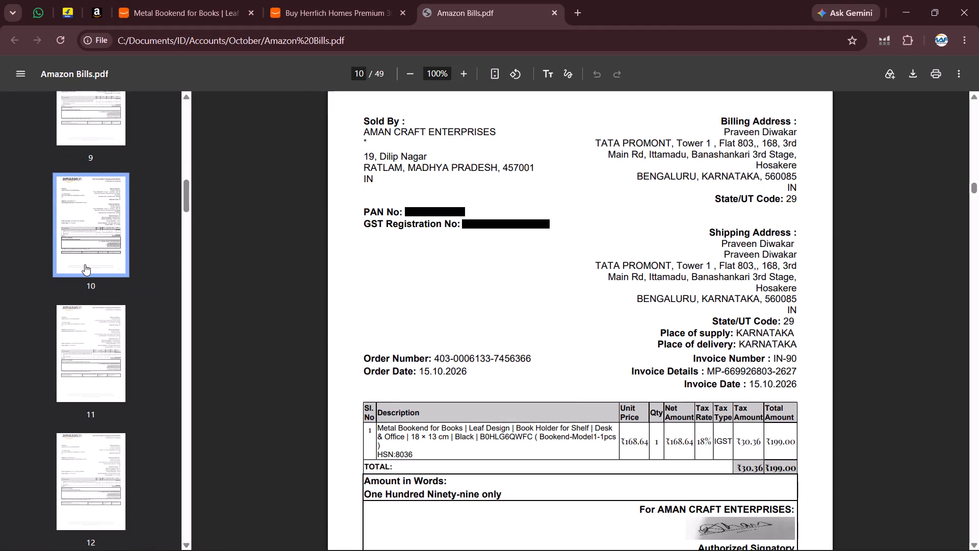
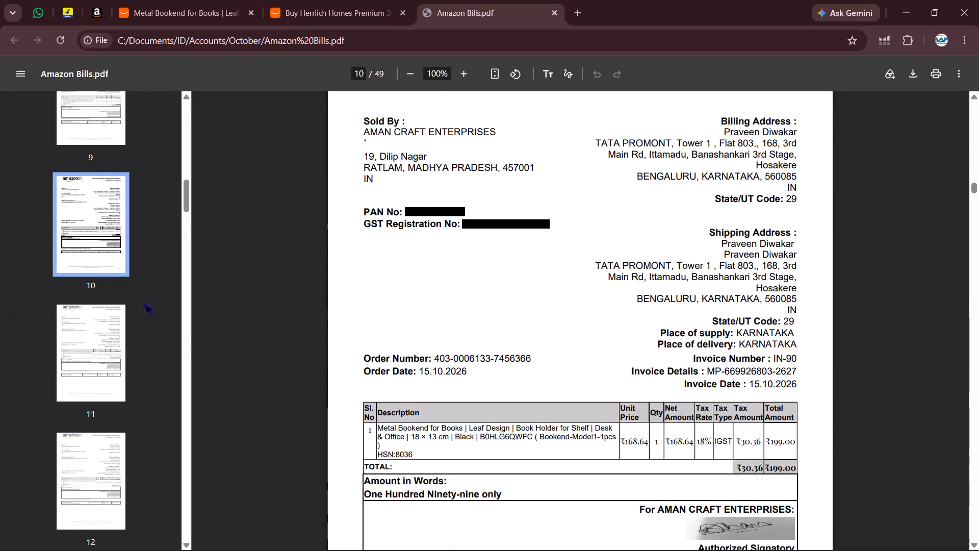
Switch to Excel, check the Amazon sheet's entries through the tenth order in row 13, then save and close the Ecom Orders workbook.
key("alt+Tab")
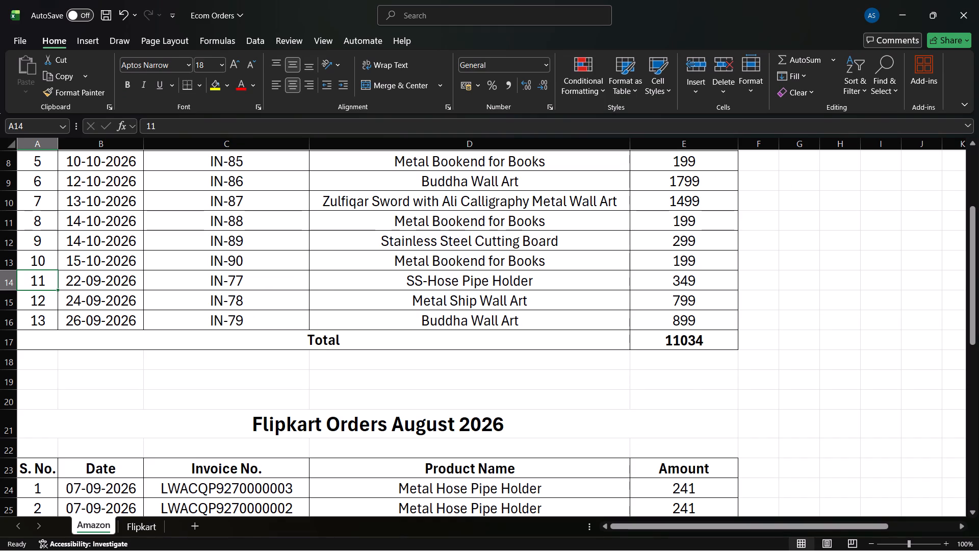
scroll(616, 336, "up", 4)
scroll(159, 372, "down", 1)
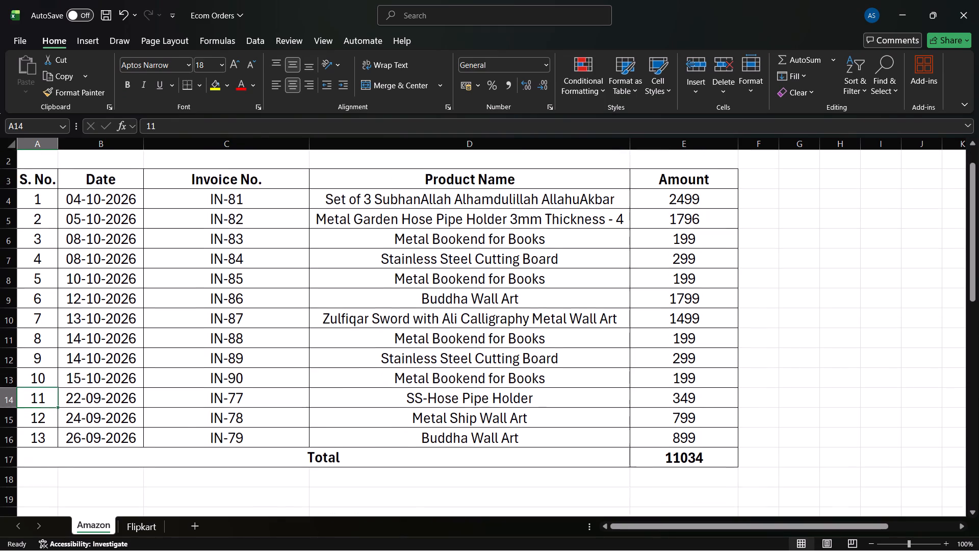
scroll(159, 372, "down", 1)
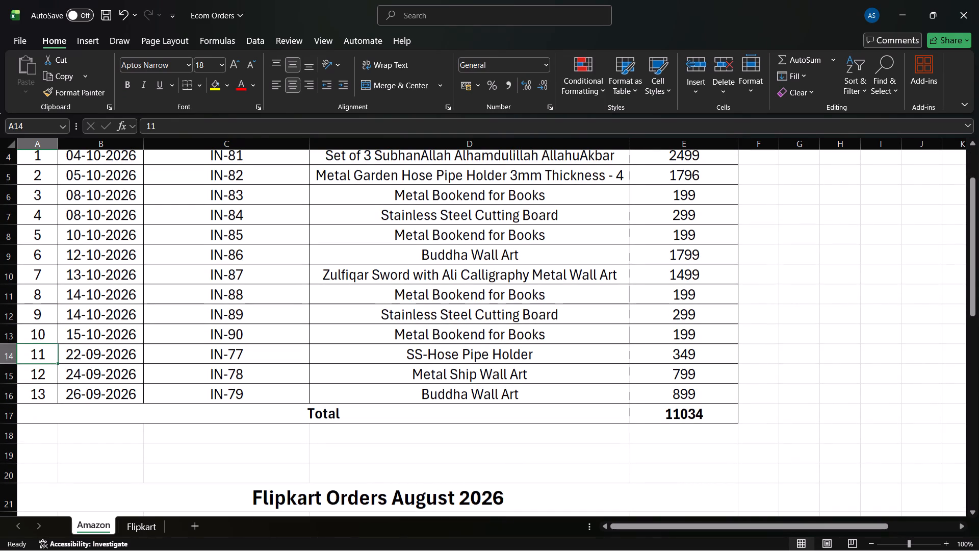
left_click(5, 334)
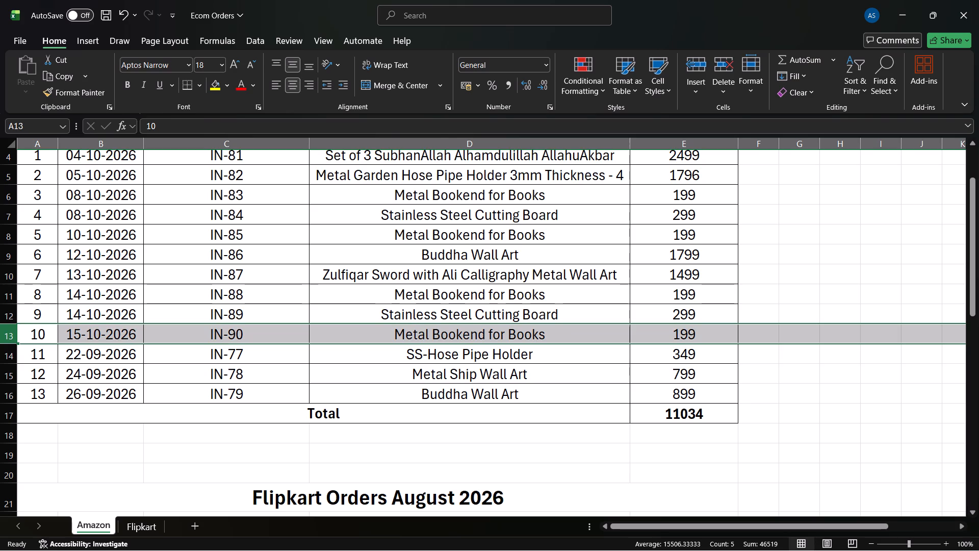
left_click(7, 353)
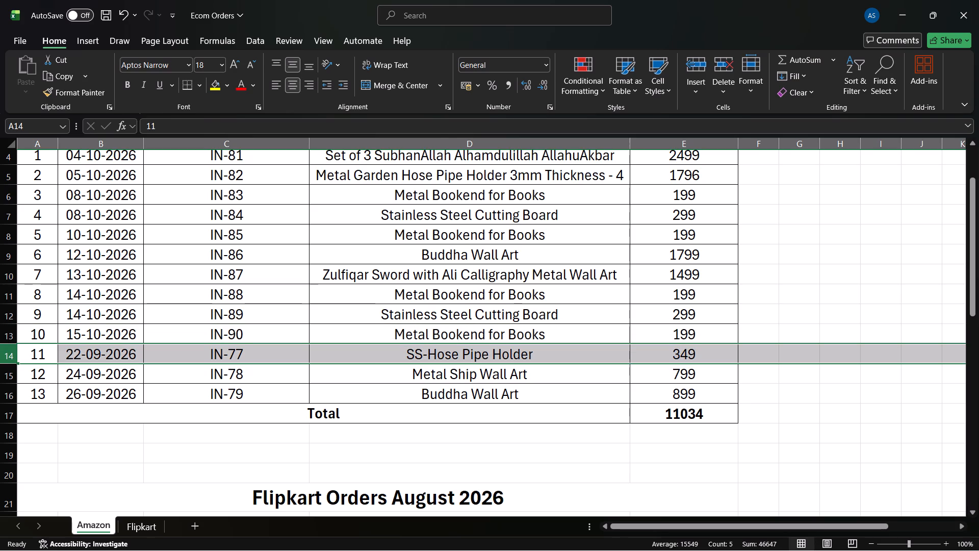
left_click(99, 335)
key("ctrl+s")
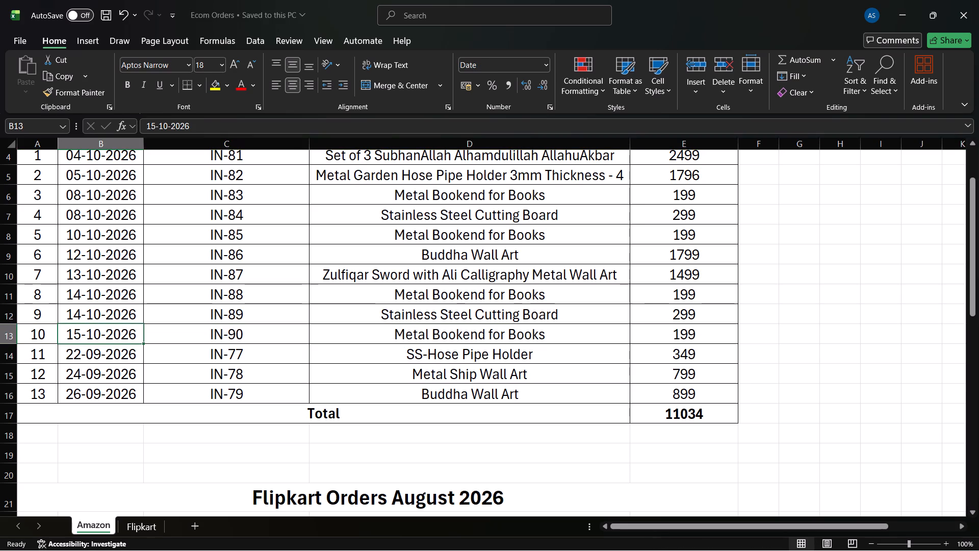
left_click(955, 11)
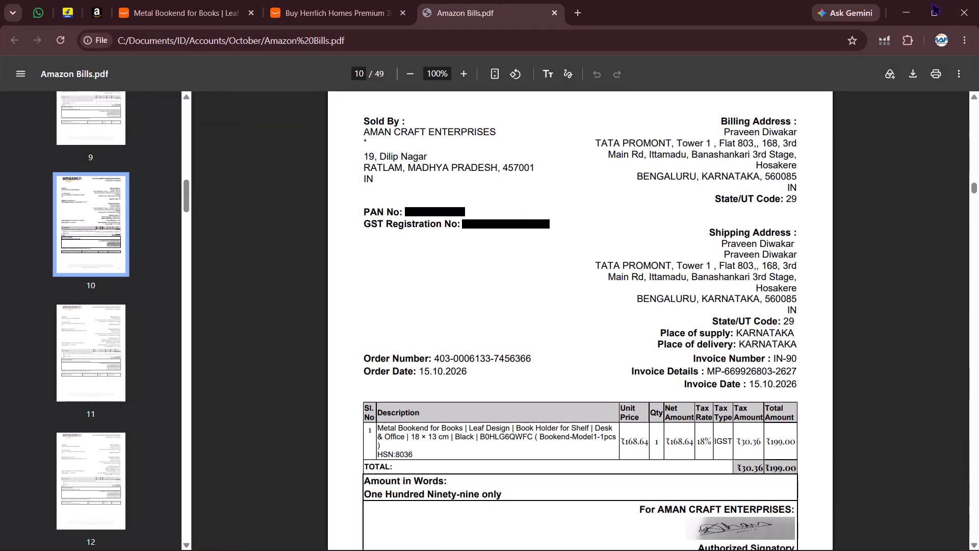